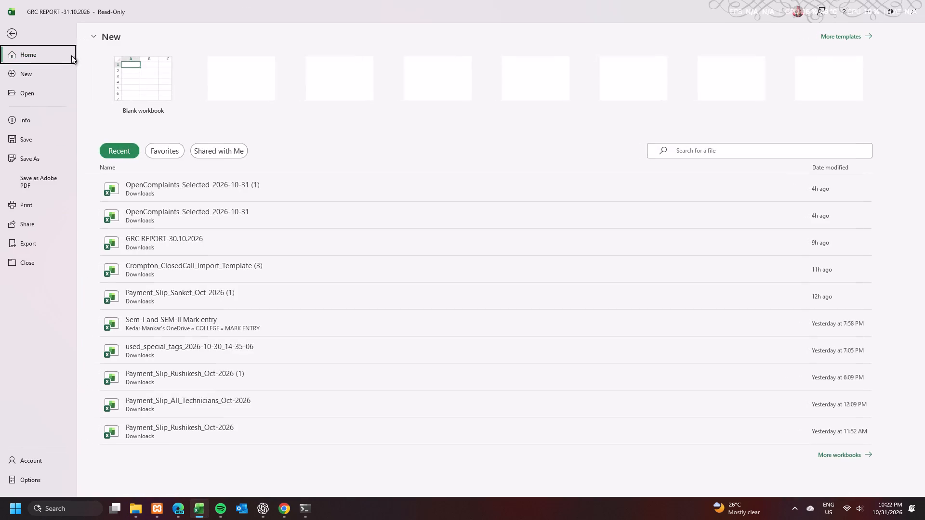
click(139, 100)
click(135, 152)
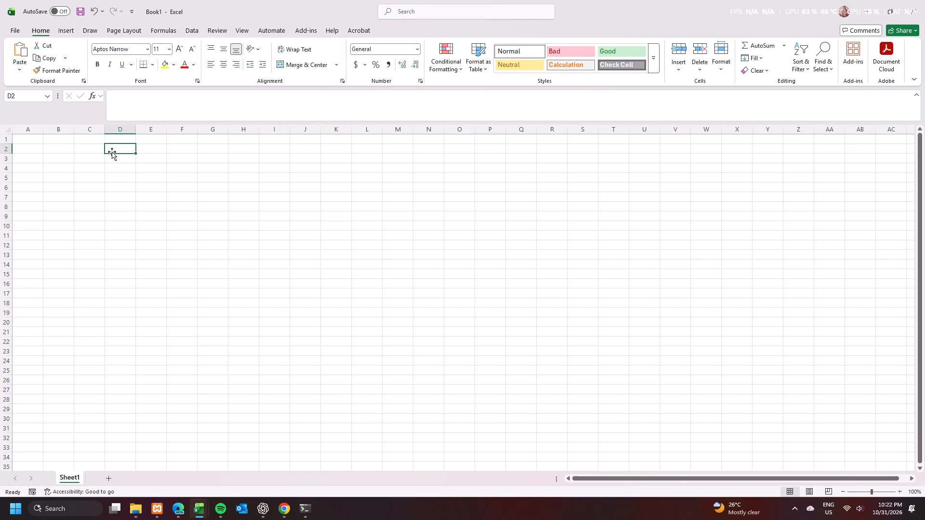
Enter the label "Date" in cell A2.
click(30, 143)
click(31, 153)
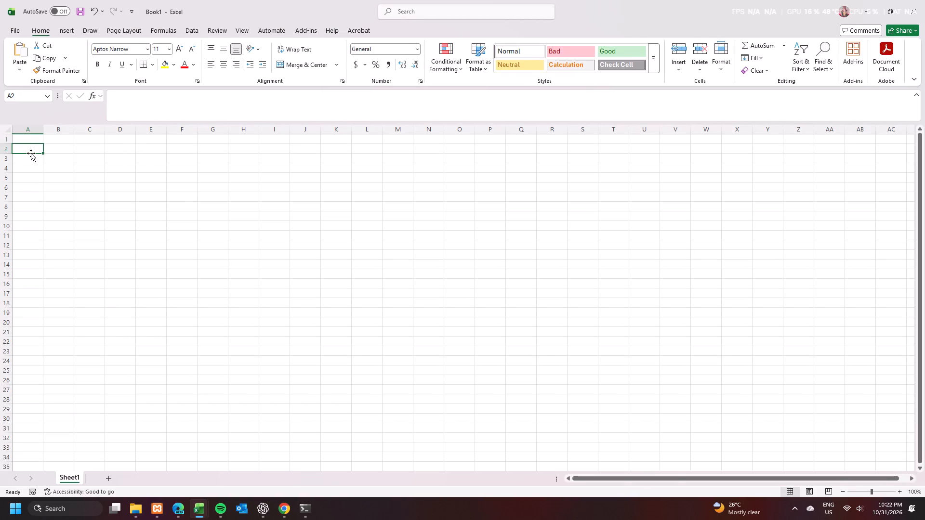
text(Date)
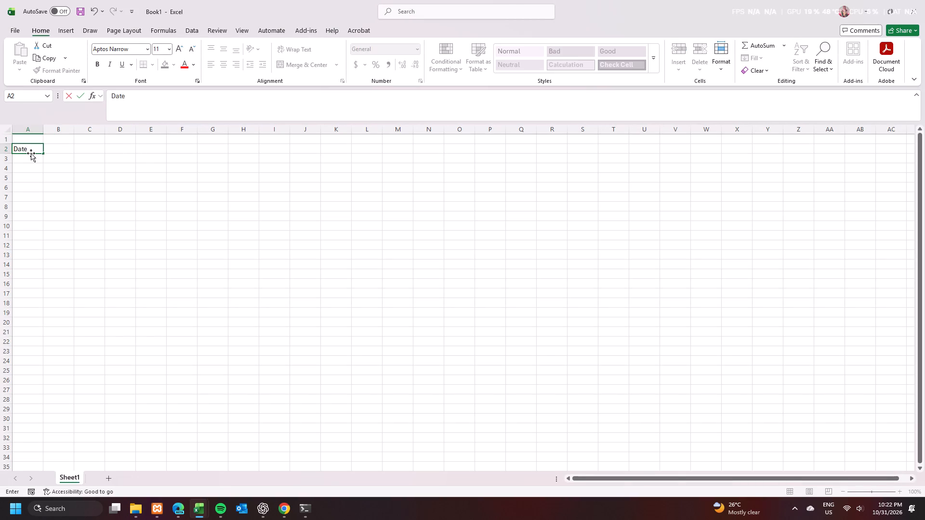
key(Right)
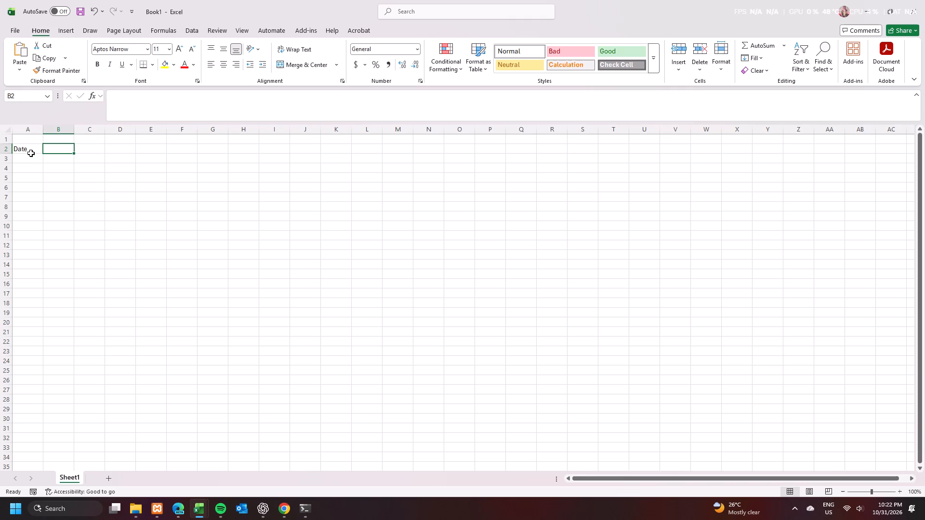
Enter the headings Chapati, Bhaji, Bhakri and Special Item in cells B1 to E1.
key(Up)
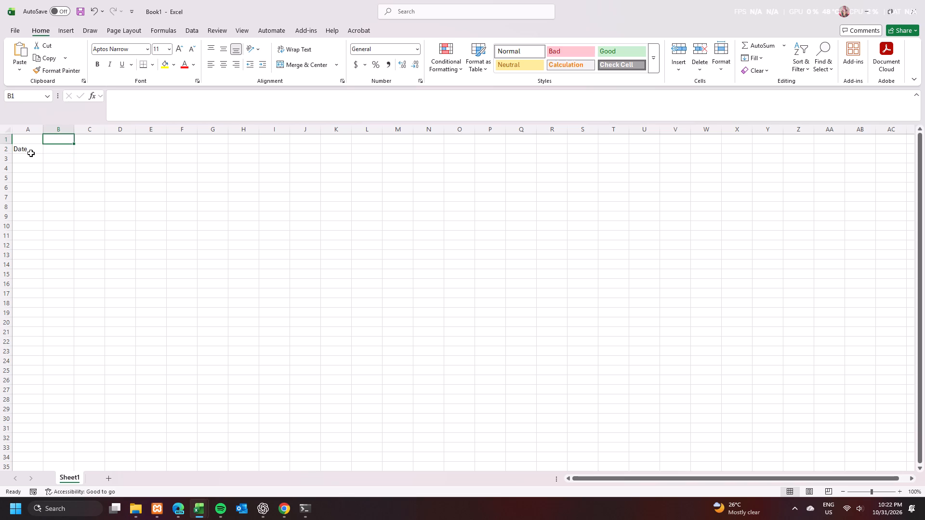
text(chpati)
key(Right)
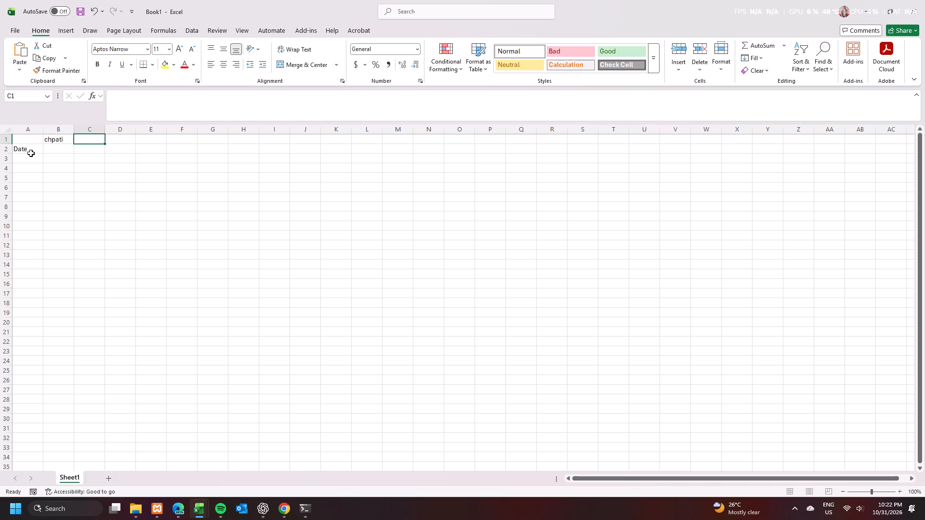
key(BackSpace)
key(BackSpace)
key(BackSpace)
key(BackSpace)
key(Left)
key(BackSpace)
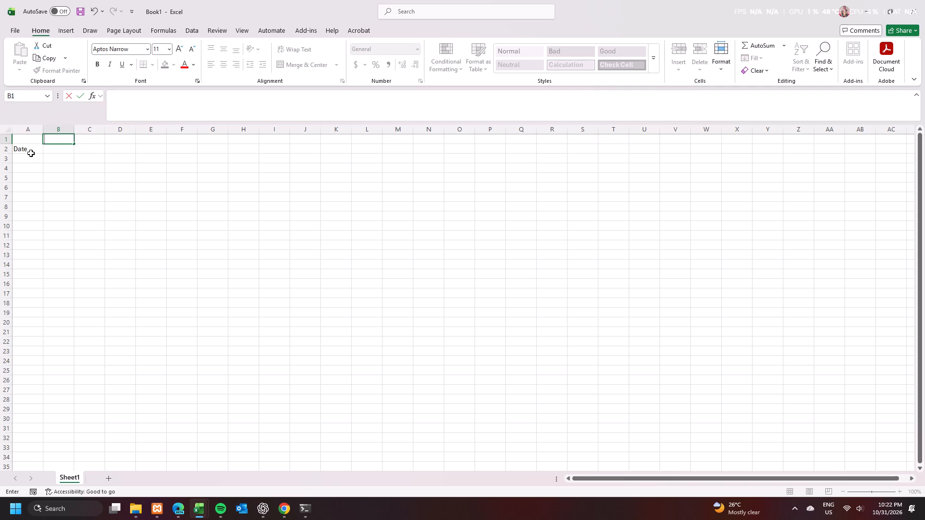
text(Chapati)
key(Right)
text(Bhaji)
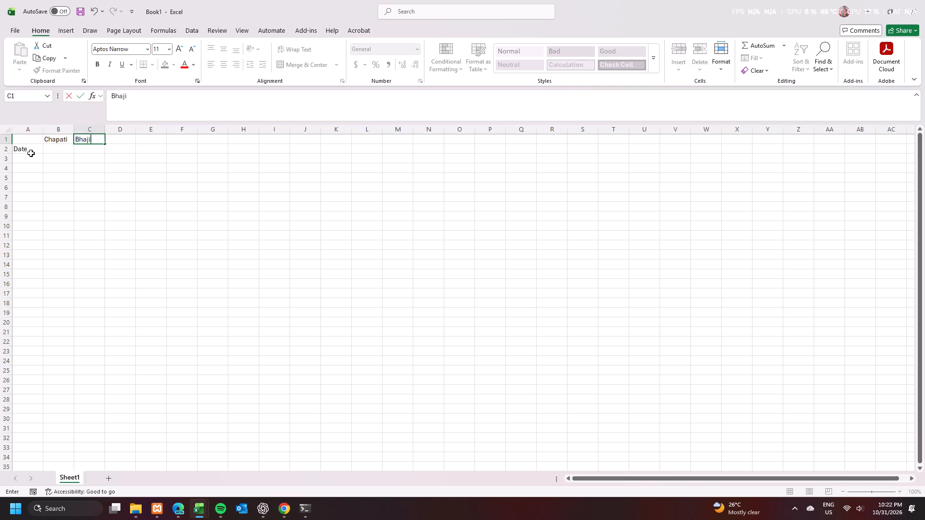
key(Right)
text(Bha)
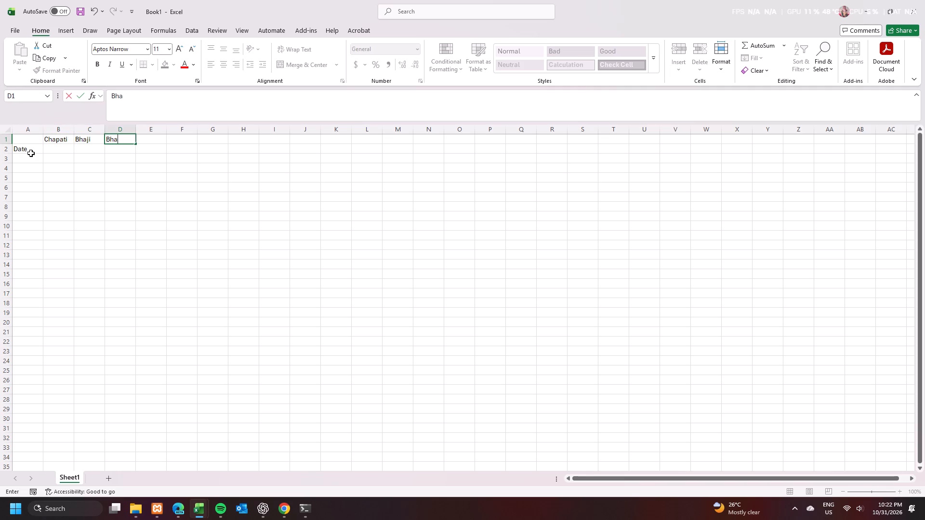
text(kri)
click(160, 142)
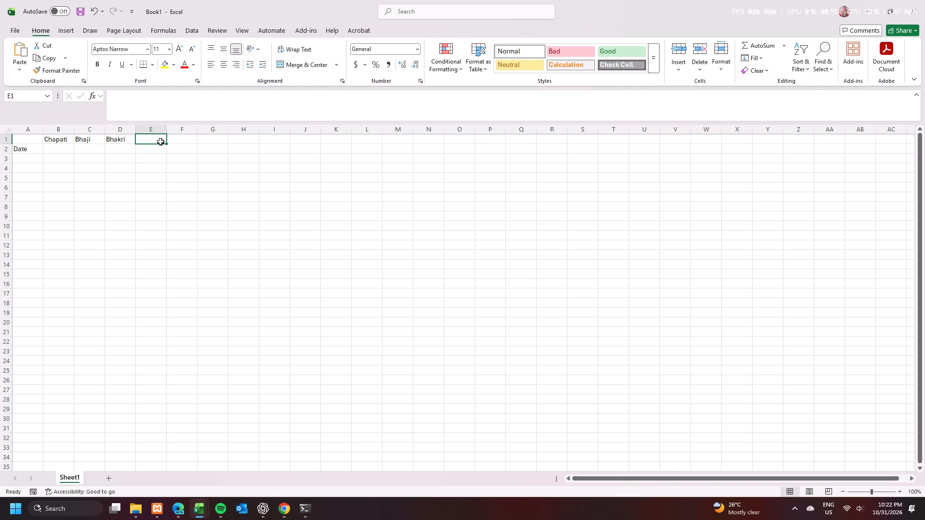
text(Special Item)
click(166, 183)
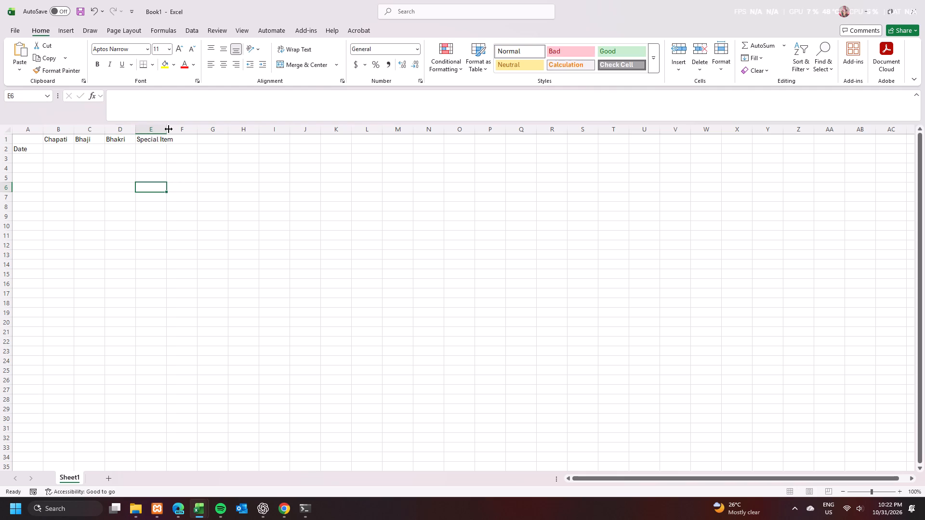
Widen column E to fit the Special Item heading.
drag(169, 129, 212, 132)
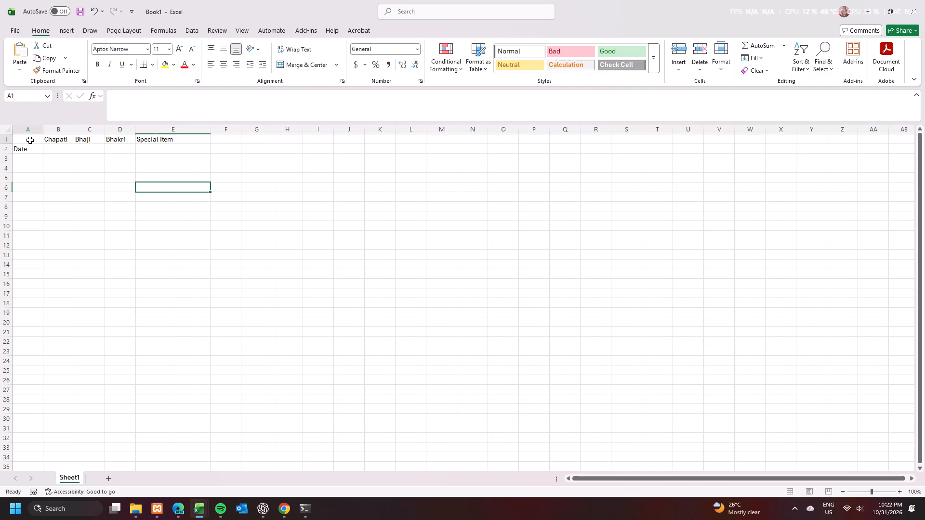
Apply Merge & Center to cell A1.
click(30, 140)
click(286, 60)
click(90, 206)
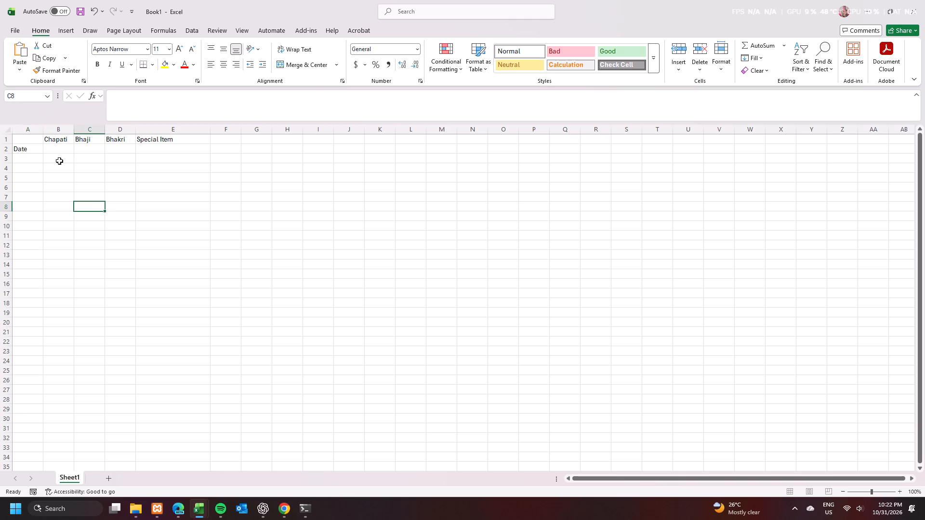
Apply heavy solid outline and inside borders to the table range A1:E35.
drag(25, 138, 188, 439)
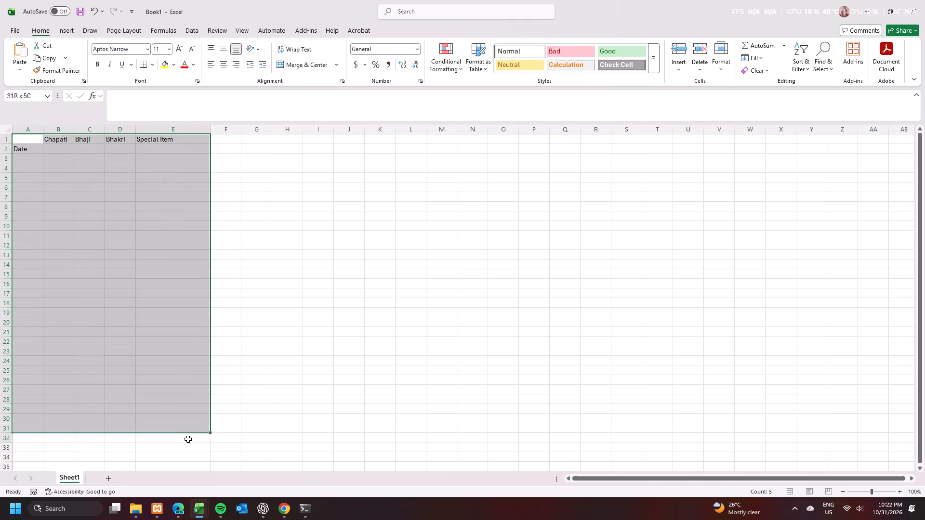
drag(188, 439, 188, 465)
click(153, 68)
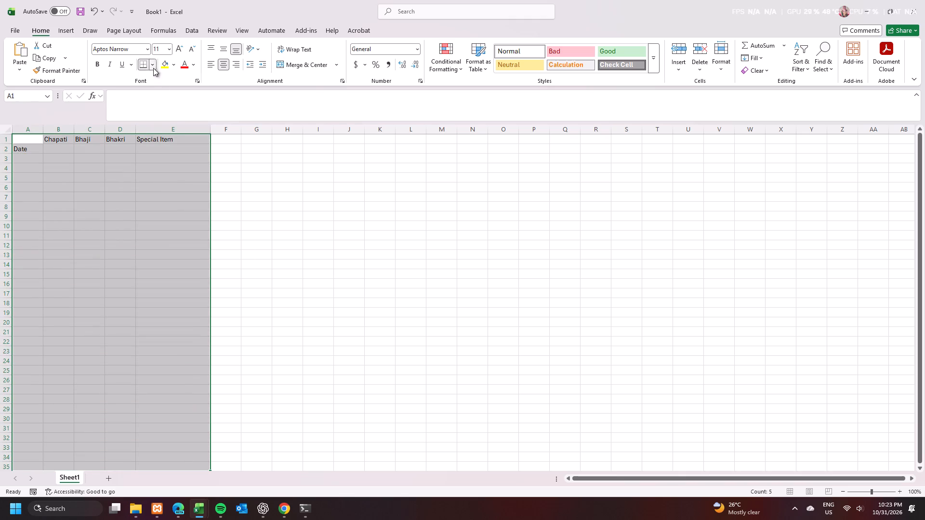
click(191, 349)
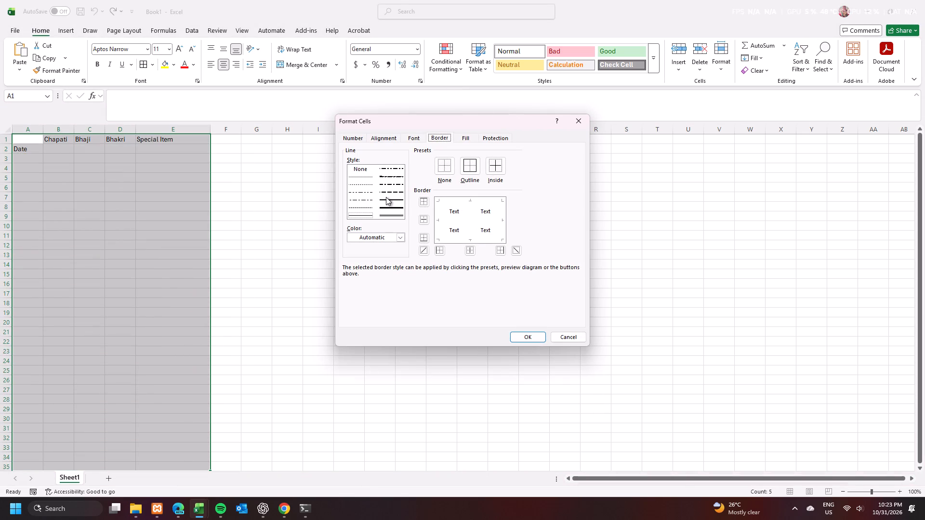
click(386, 197)
click(471, 163)
click(503, 164)
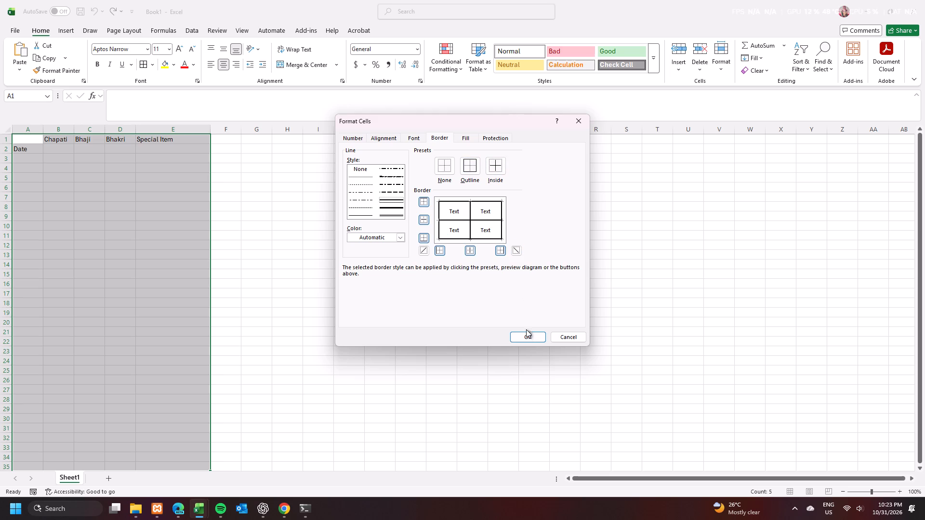
click(526, 334)
Widen column A to make room for full dates.
click(40, 128)
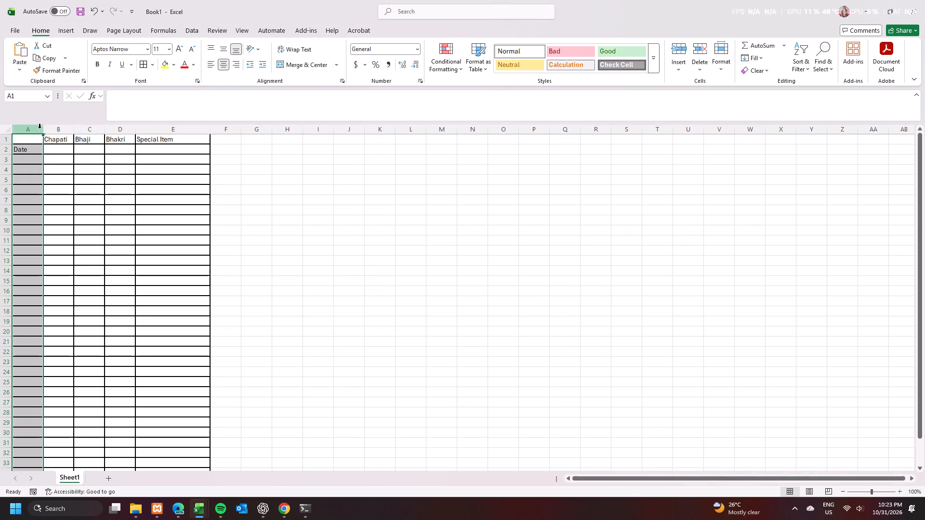
drag(43, 130, 58, 135)
Clear the Date label from cell A2 and enter "Date" as the heading in A1.
click(42, 147)
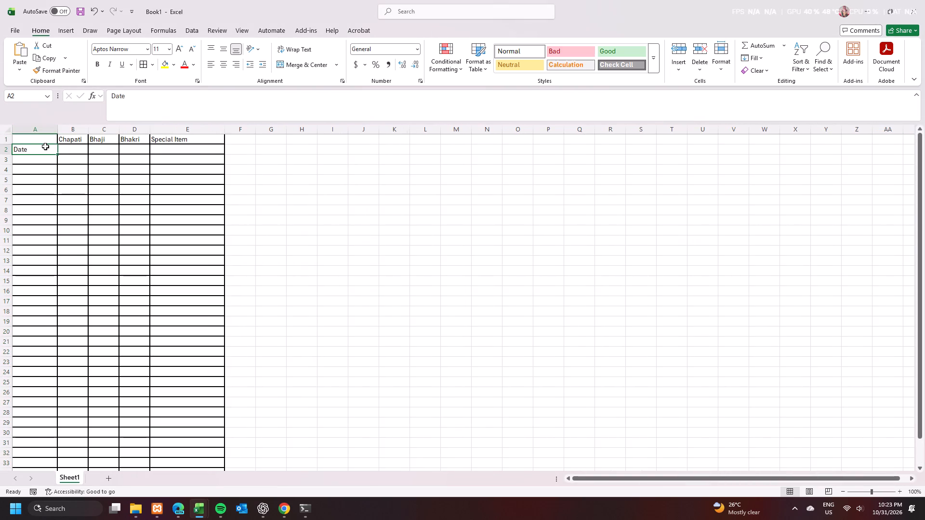
key(BackSpace)
click(39, 138)
text(Date)
key(Down)
Enter 02/10/2026 as the first date in cell A2.
text(02/10/2026)
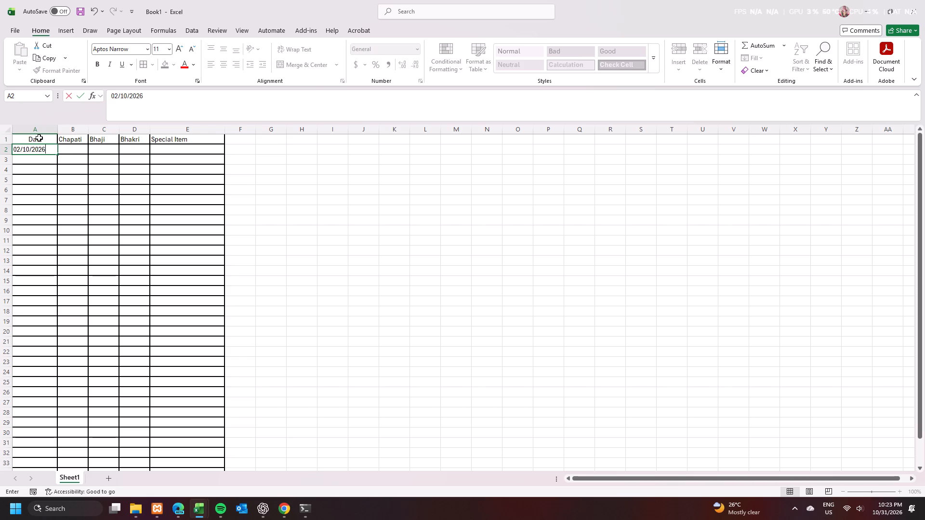
click(44, 209)
Fill the date in A2 down to A35 as a day-by-day series.
click(41, 149)
drag(57, 153, 45, 460)
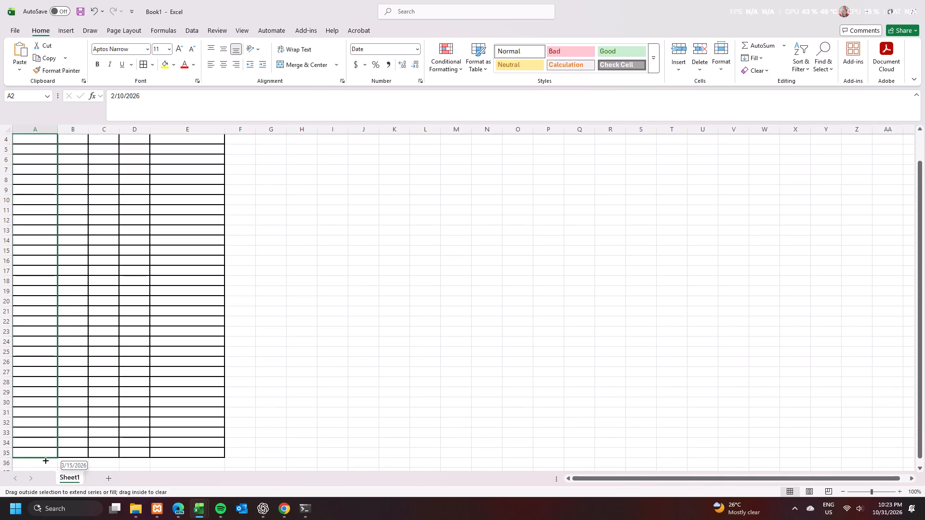
drag(45, 460, 44, 460)
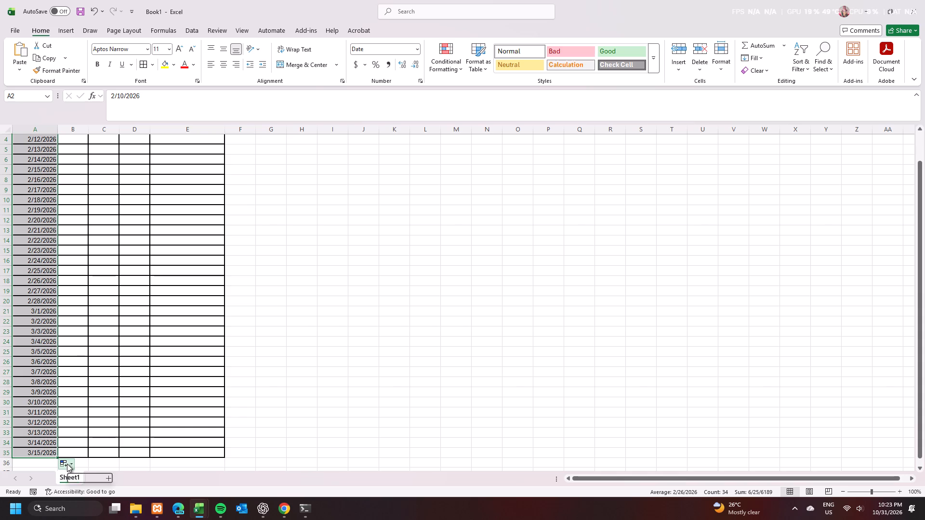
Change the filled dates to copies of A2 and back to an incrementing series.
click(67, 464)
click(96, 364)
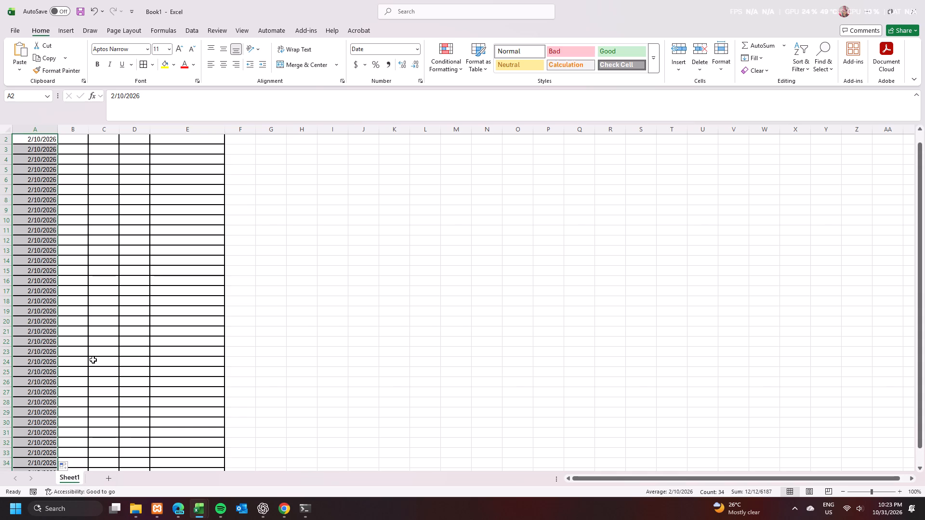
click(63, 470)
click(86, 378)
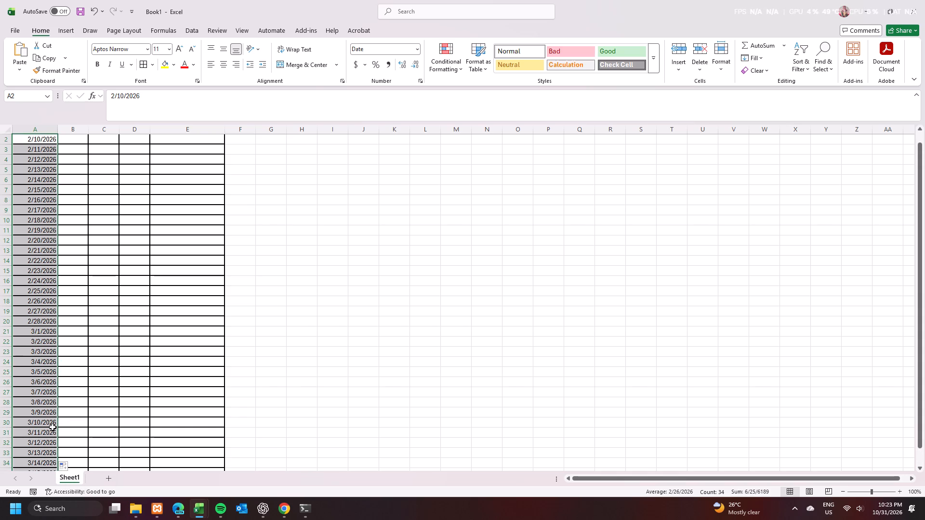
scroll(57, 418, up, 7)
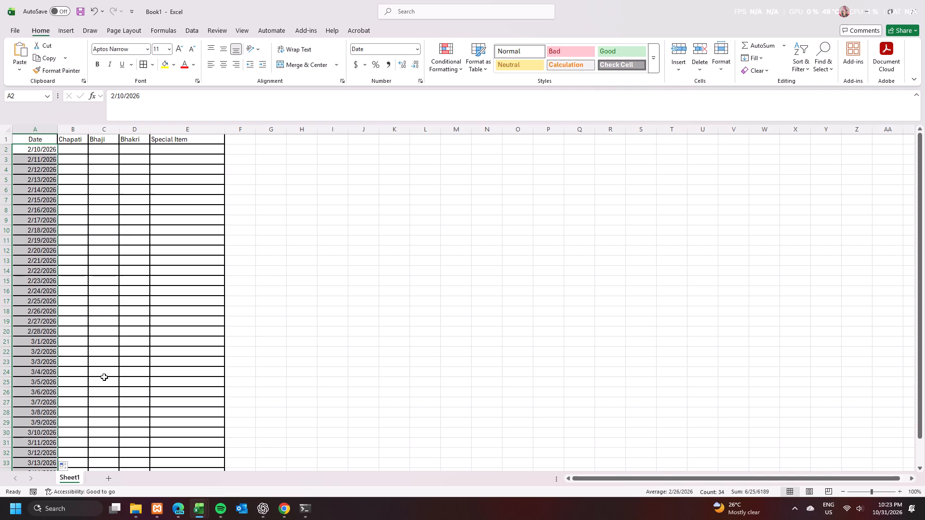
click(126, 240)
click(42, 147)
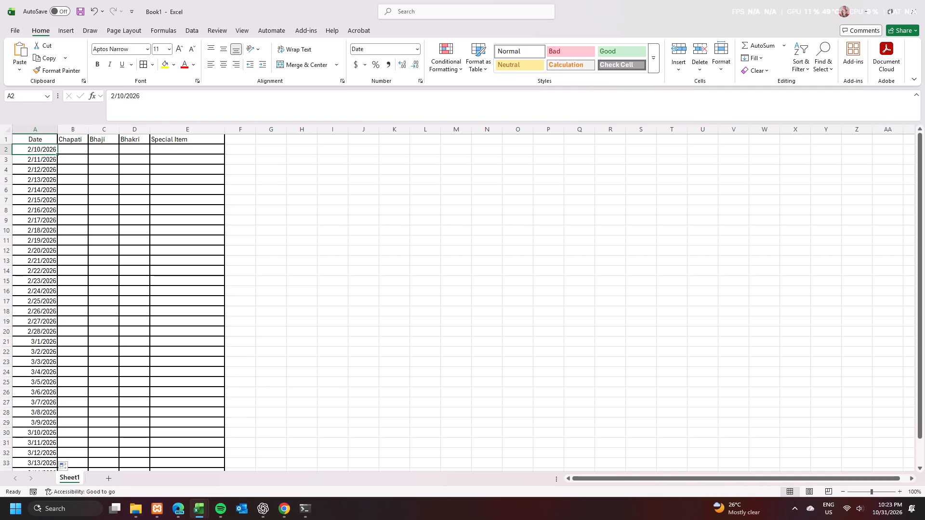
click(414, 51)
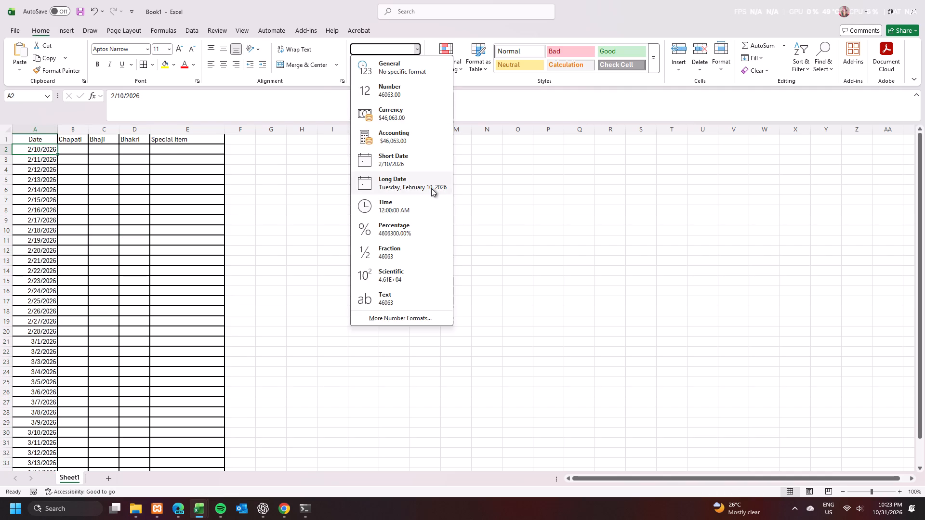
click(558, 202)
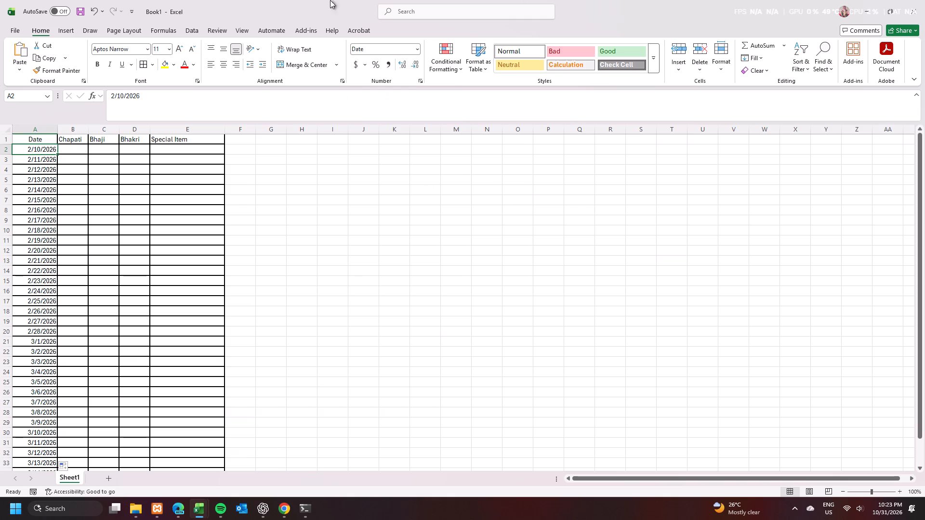
Undo the date series filled below A2.
click(92, 12)
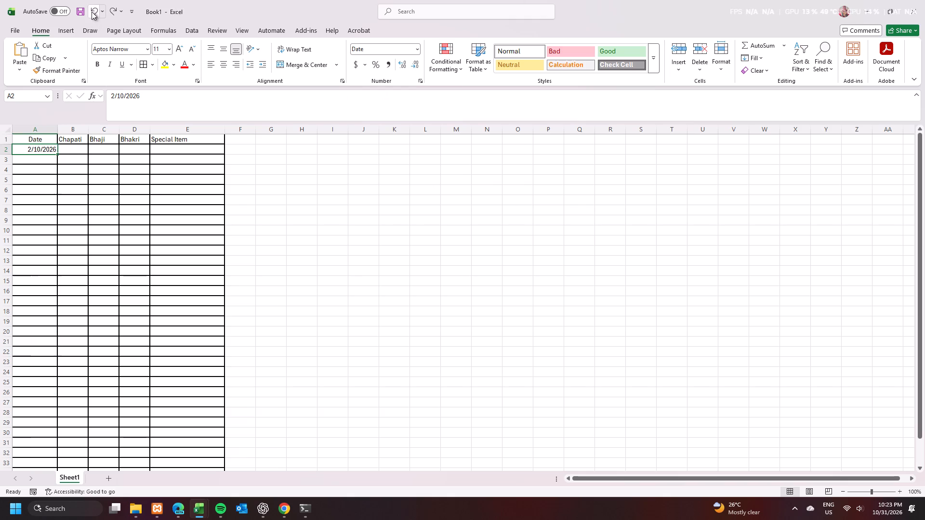
Replace the date in A2 with the plain day number 2 and enter 3 in A3.
click(68, 152)
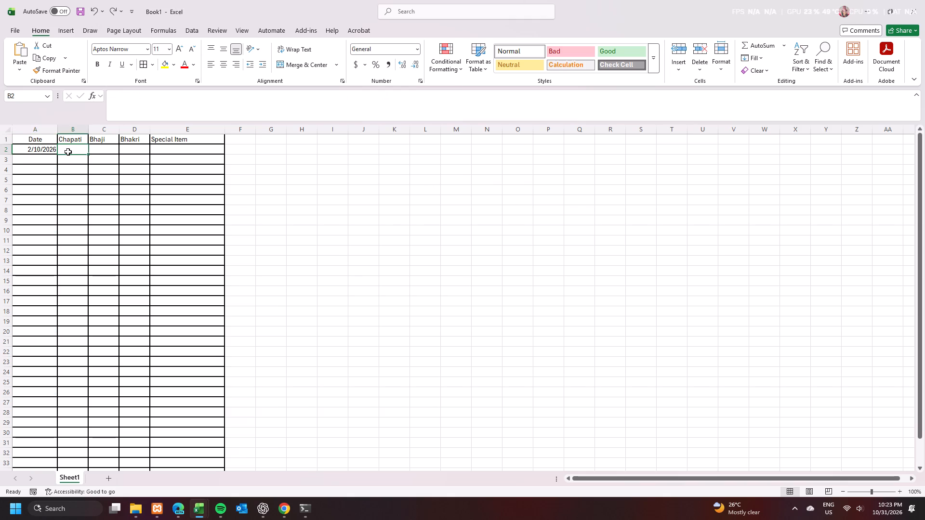
key(Left)
key(Down)
key(Up)
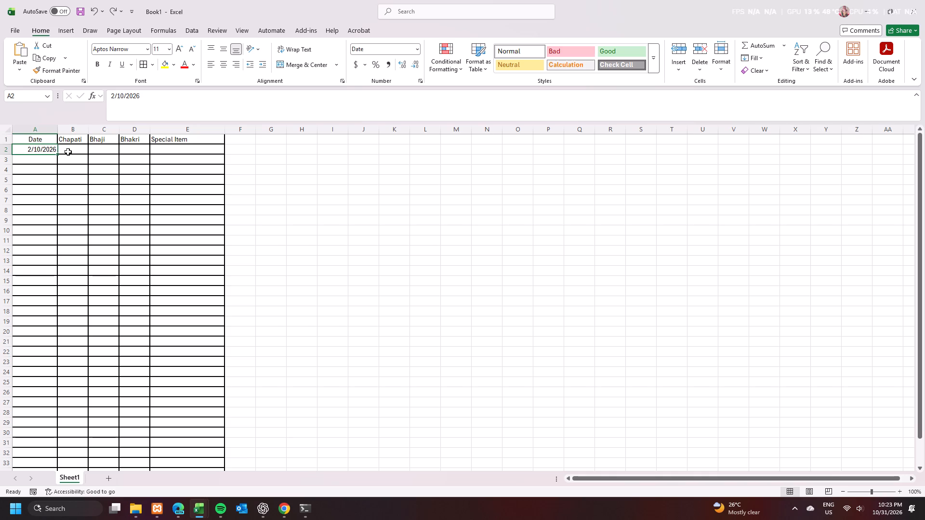
key(2)
key(Down)
key(3)
key(Down)
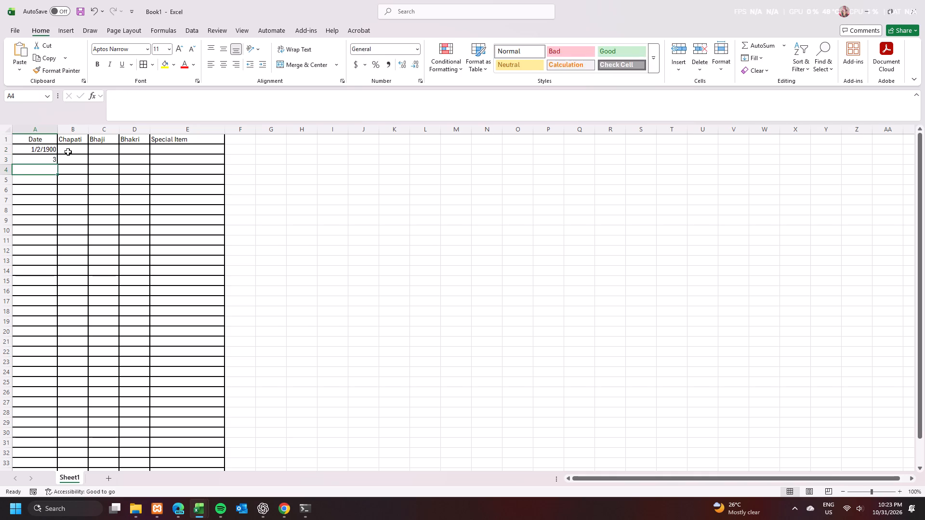
Clear and re-enter 2 in cell A2, and set its number format to General.
click(43, 145)
key(BackSpace)
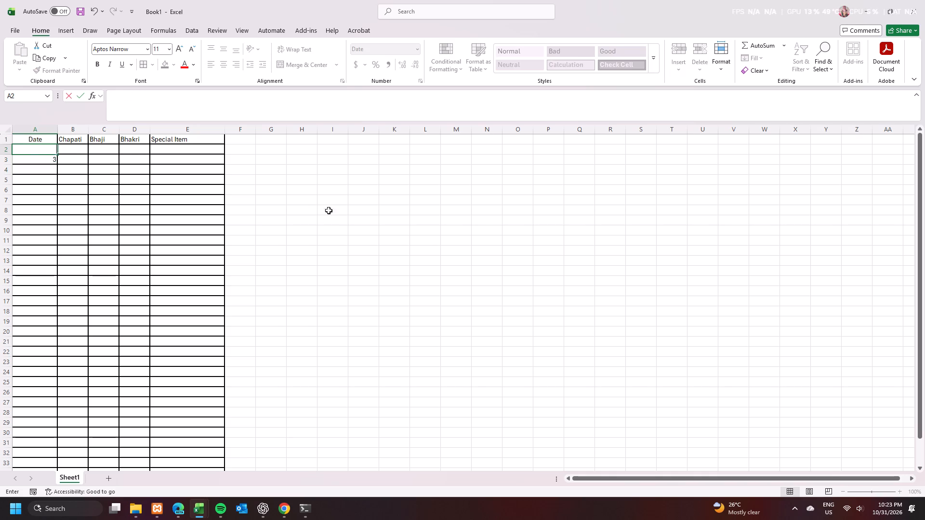
click(403, 176)
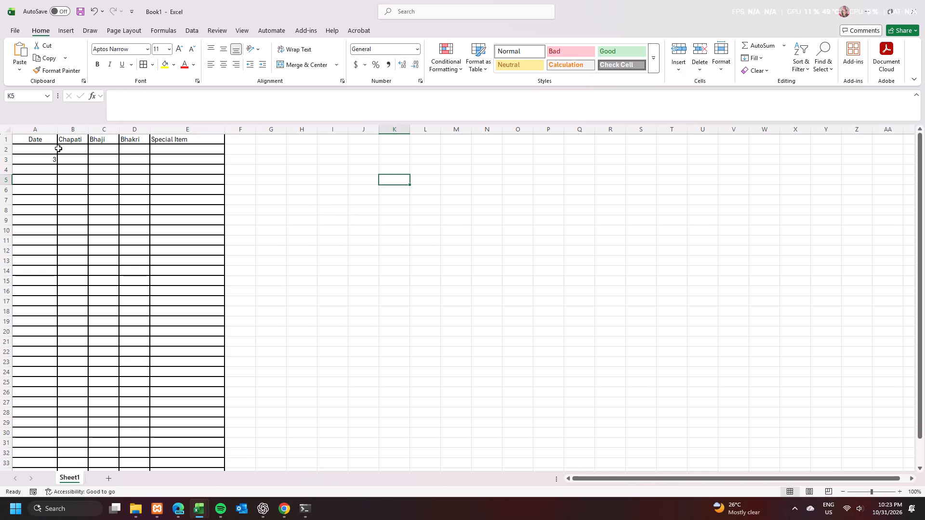
click(54, 147)
key(2)
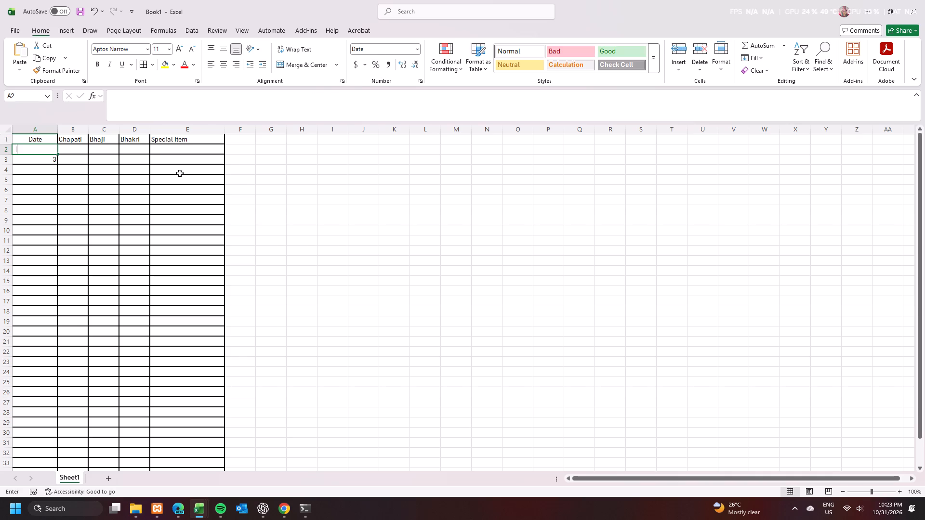
key(Down)
click(35, 151)
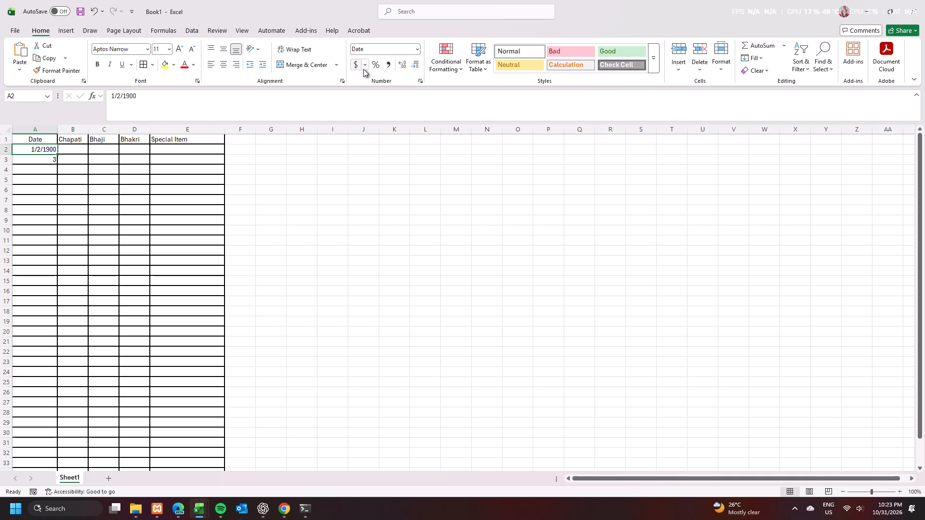
click(415, 48)
click(399, 63)
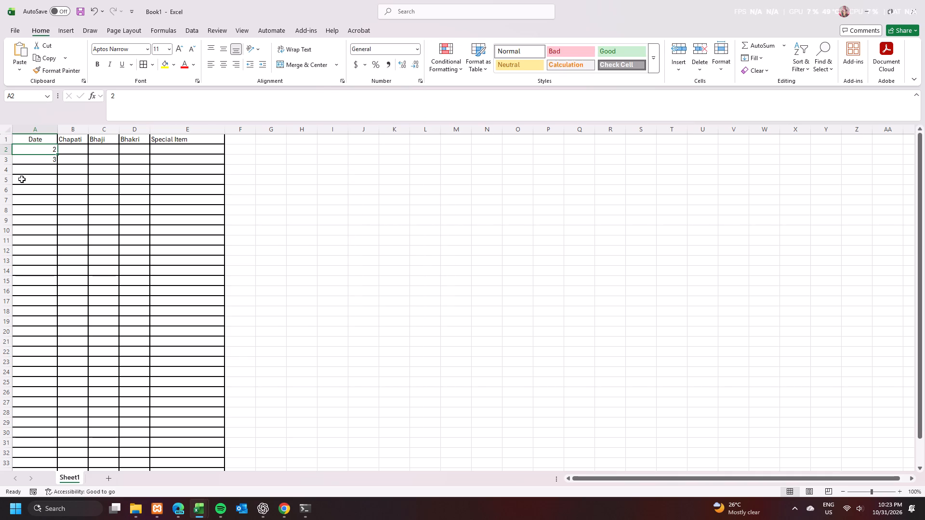
Fill the number in A2 down to A35 as an incrementing series.
drag(55, 154, 60, 458)
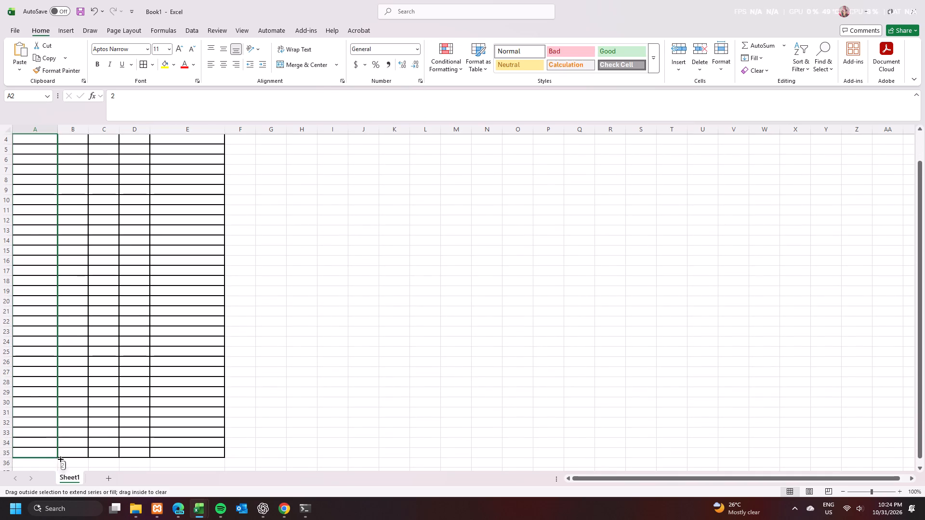
drag(60, 458, 57, 454)
click(65, 465)
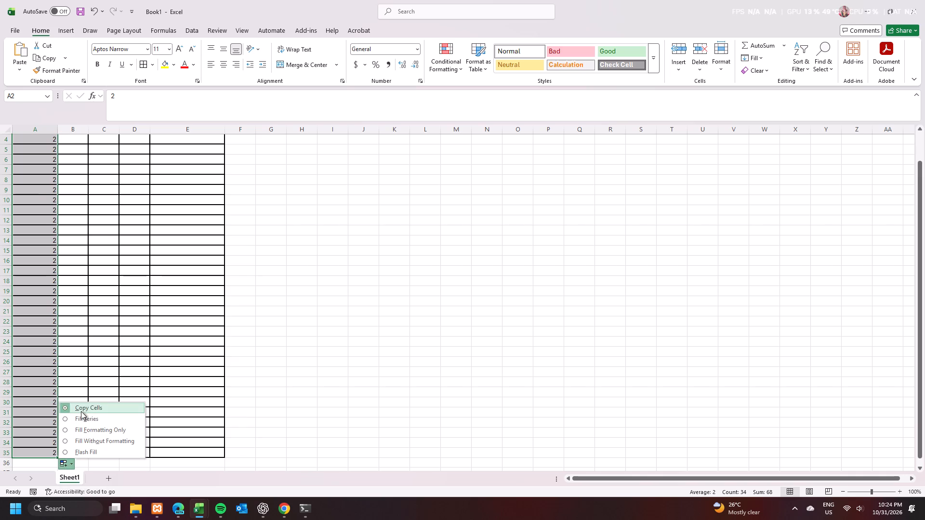
click(86, 418)
Clear the surplus day numbers in A32:A35 and delete rows 32 to 35.
scroll(86, 418, down, 1)
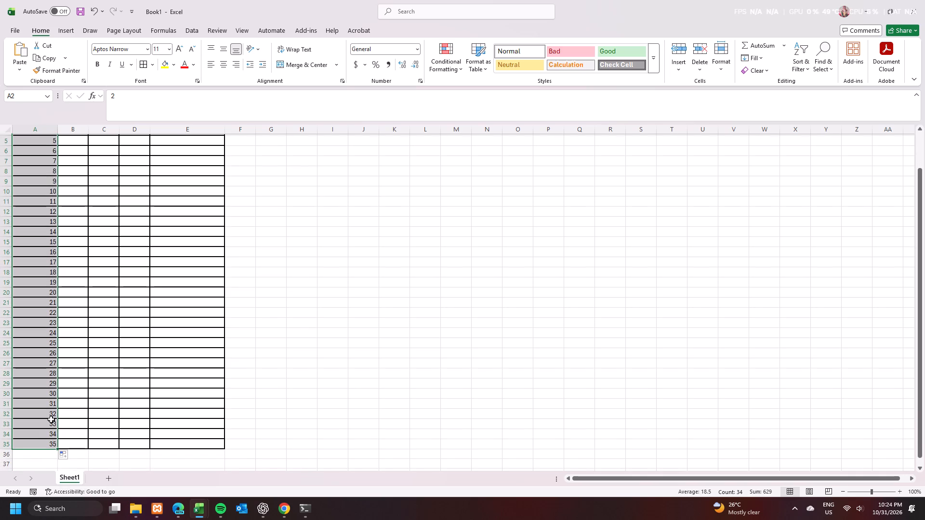
drag(51, 413, 51, 441)
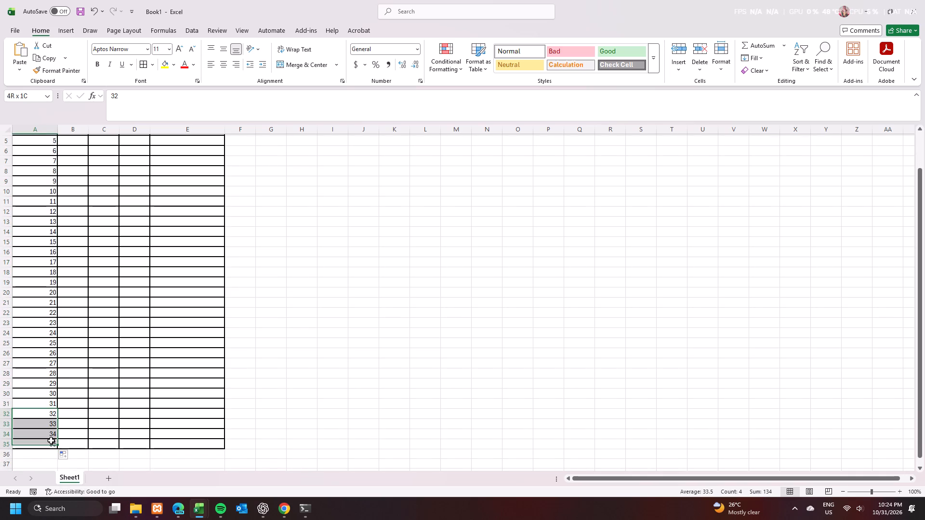
drag(51, 441, 51, 442)
right_click(43, 422)
click(94, 248)
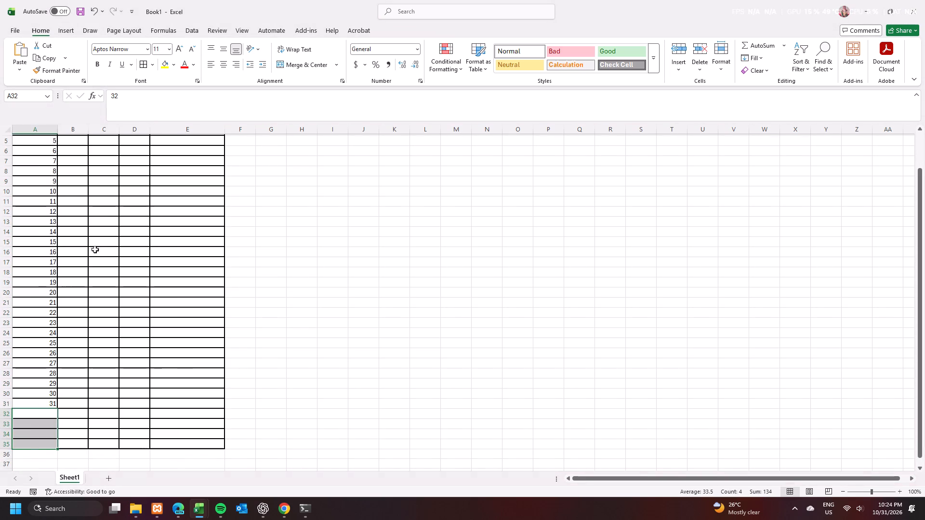
drag(9, 412, 6, 446)
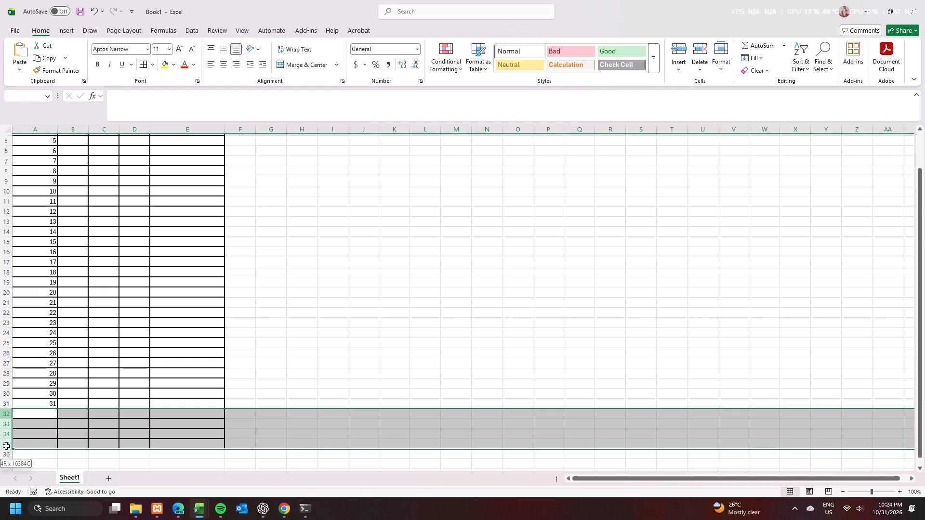
drag(6, 446, 6, 446)
right_click(11, 429)
click(62, 347)
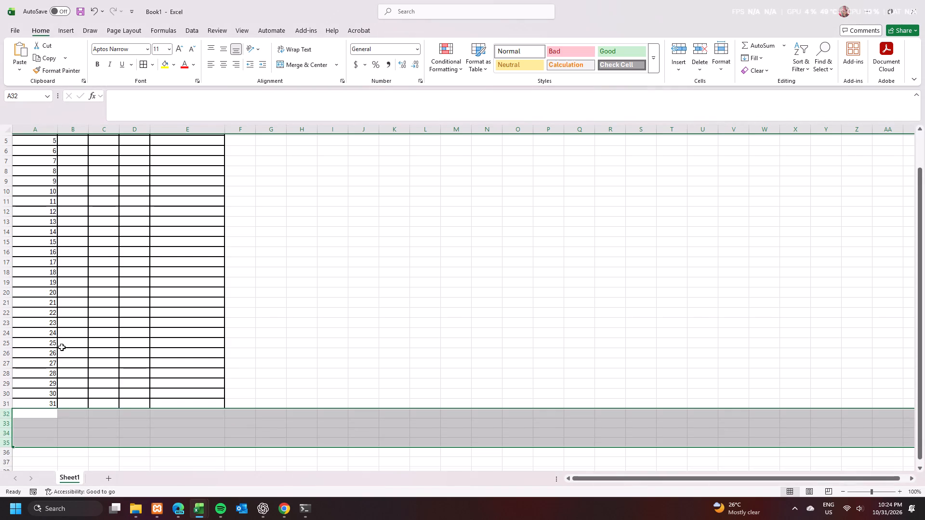
scroll(80, 434, down, 2)
scroll(80, 434, up, 13)
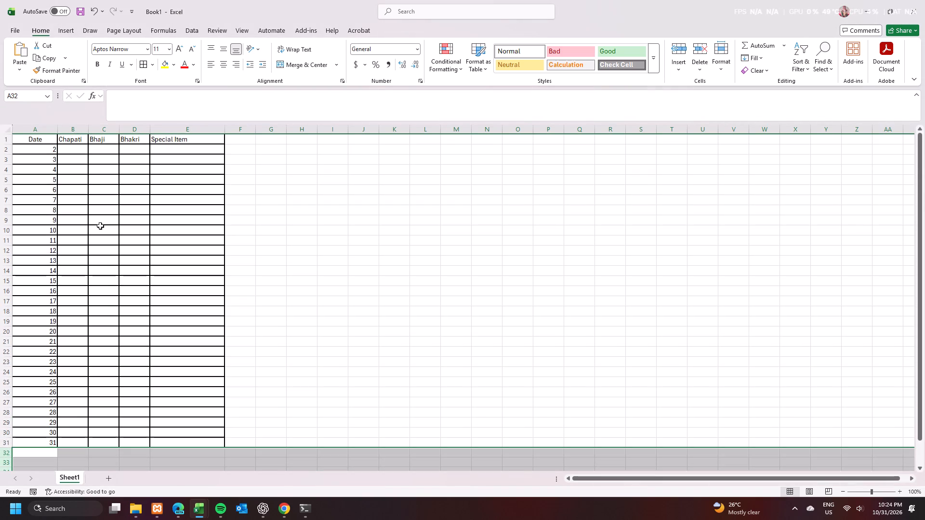
Switch to Calculator and restore its window to a smaller size over the worksheet.
click(70, 152)
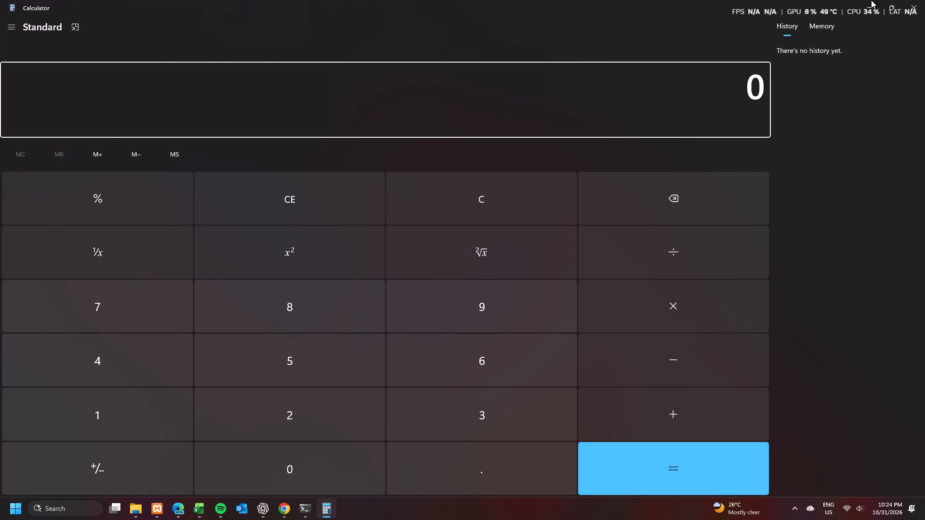
click(894, 0)
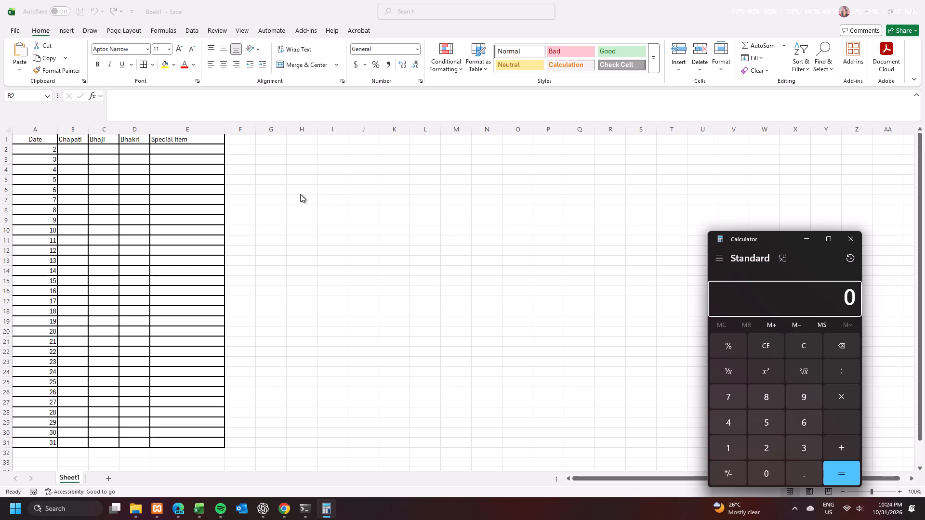
Return to Excel and enter day 2's quantities: Chapati 13, Bhaji 6, Bhakri 0 and Special Item 0.
click(69, 149)
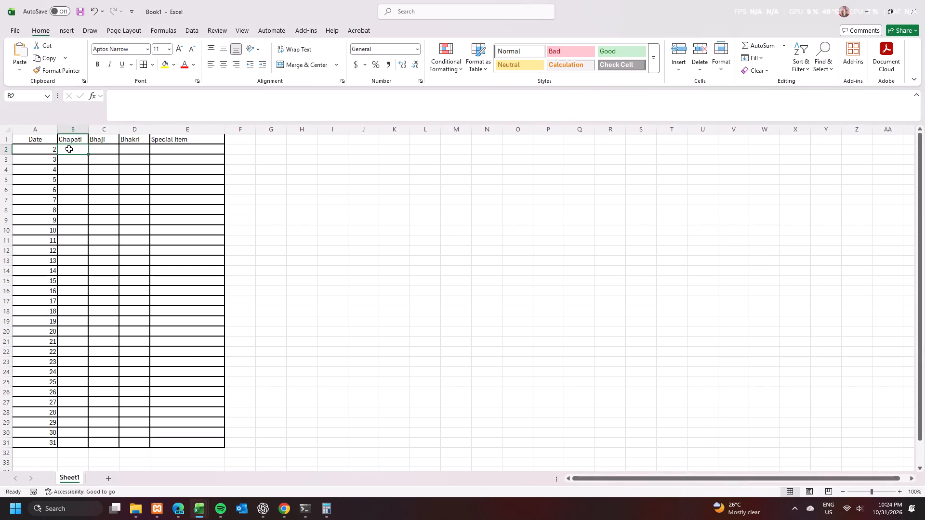
text(13)
key(Right)
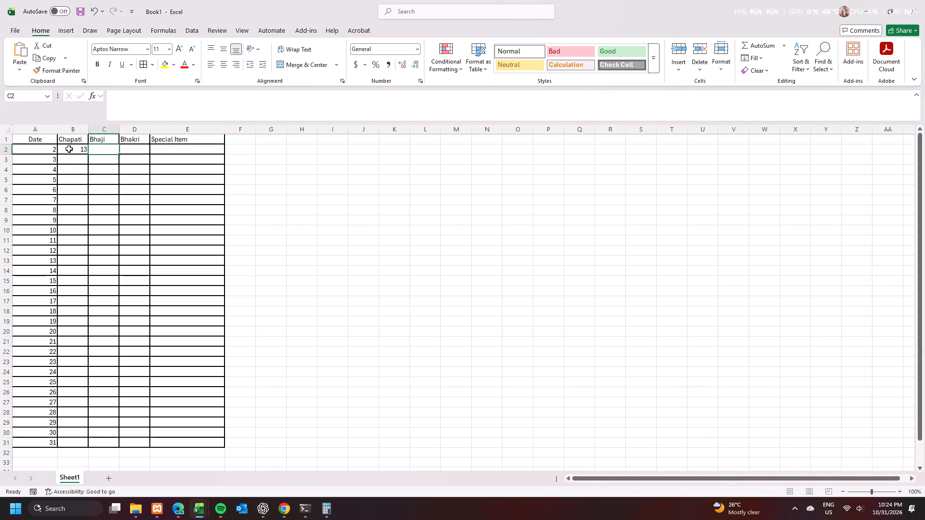
key(6)
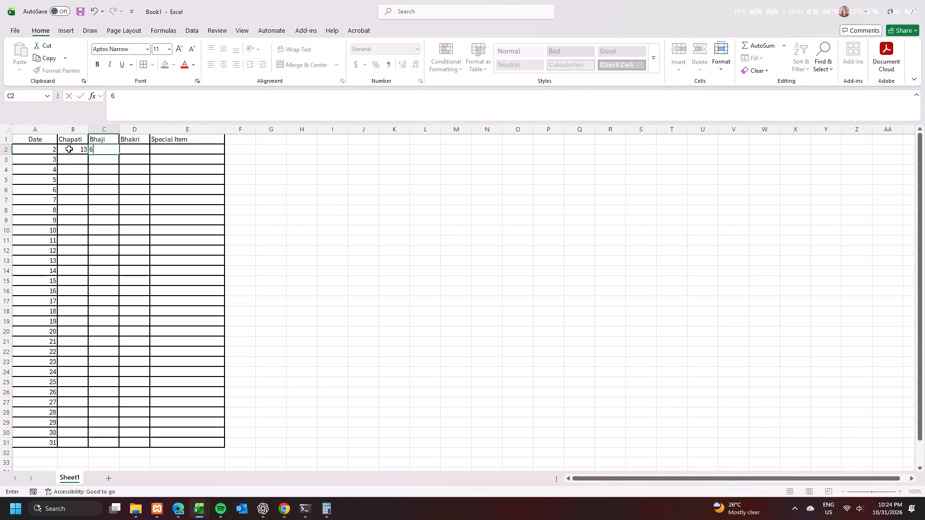
key(Right)
key(0)
key(Down)
key(Up)
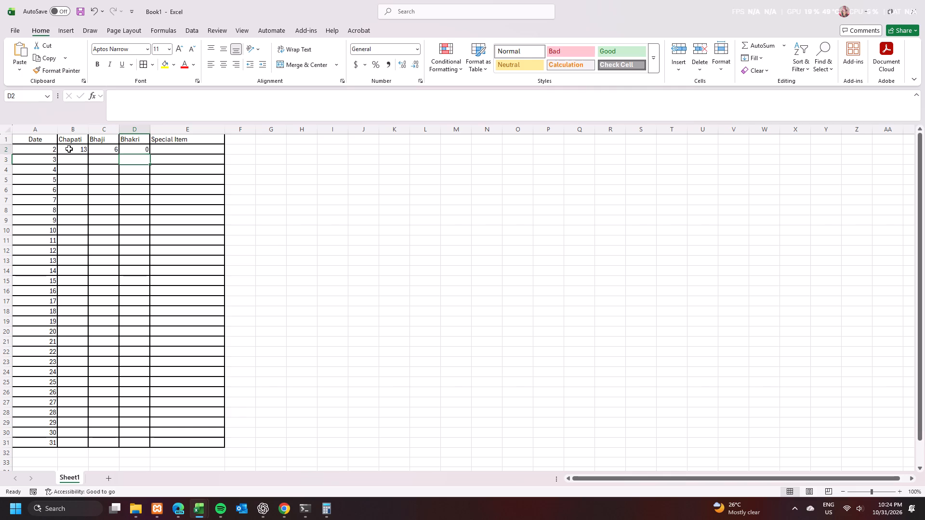
key(Right)
key(0)
key(Down)
key(Left)
key(Left)
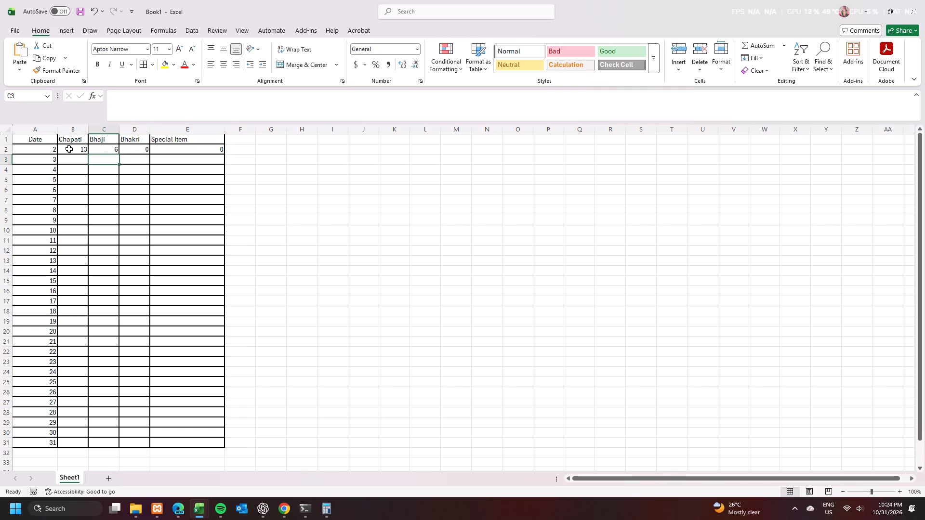
key(Left)
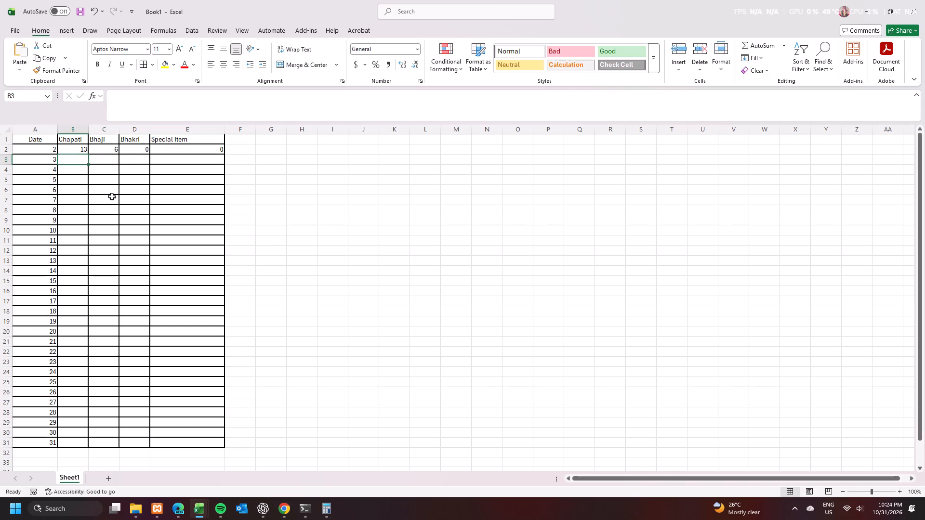
Format the header cells A1:E1 with a yellow fill and bold text.
drag(21, 140, 181, 140)
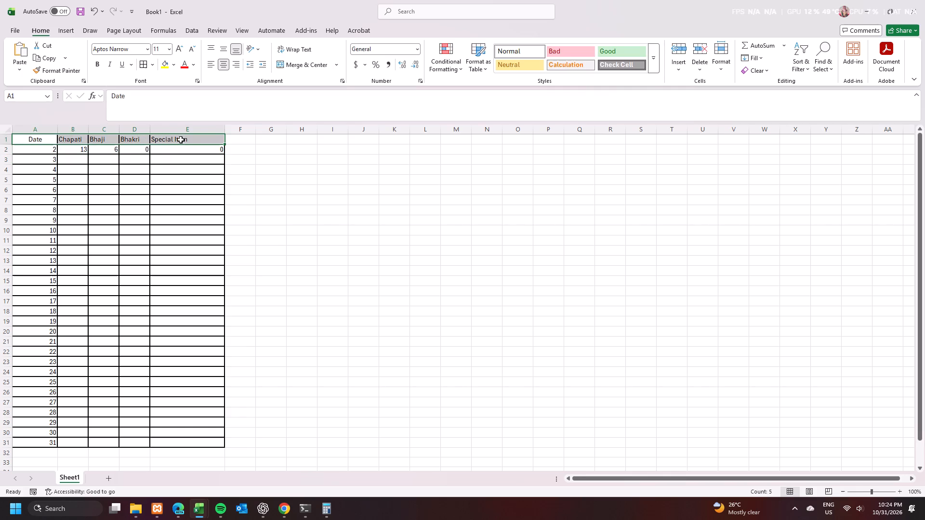
click(167, 67)
click(99, 66)
click(152, 208)
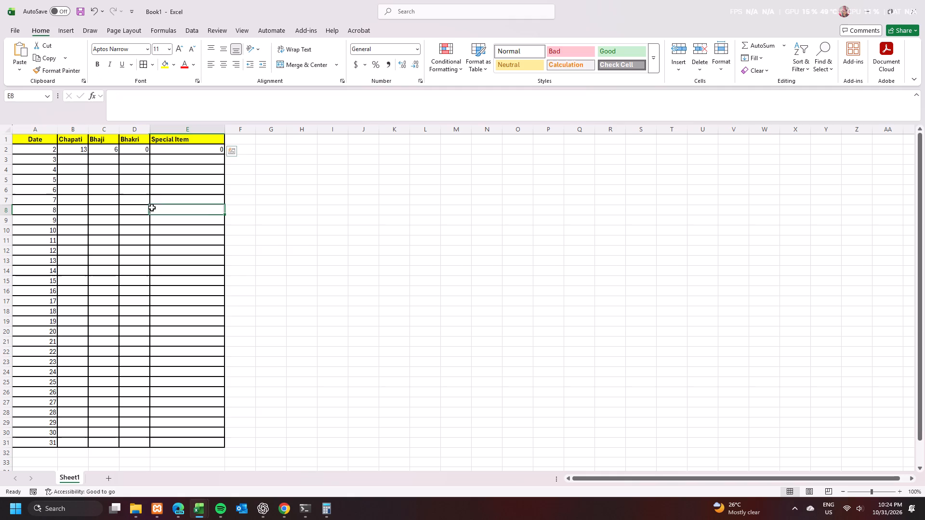
Enter day 3's quantities: Chapati 0, Bhaji 1, Bhakri 1 and Special Item 0.
click(80, 158)
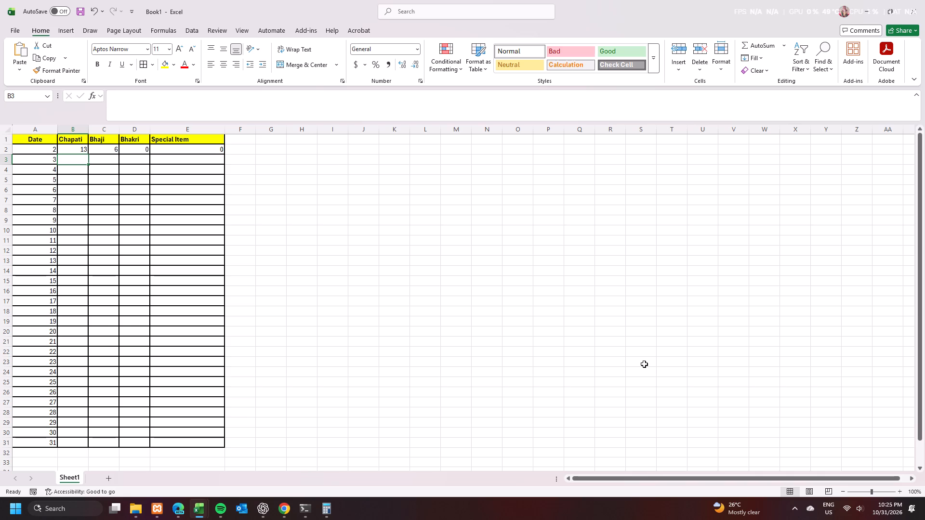
key(Right)
key(Left)
key(0)
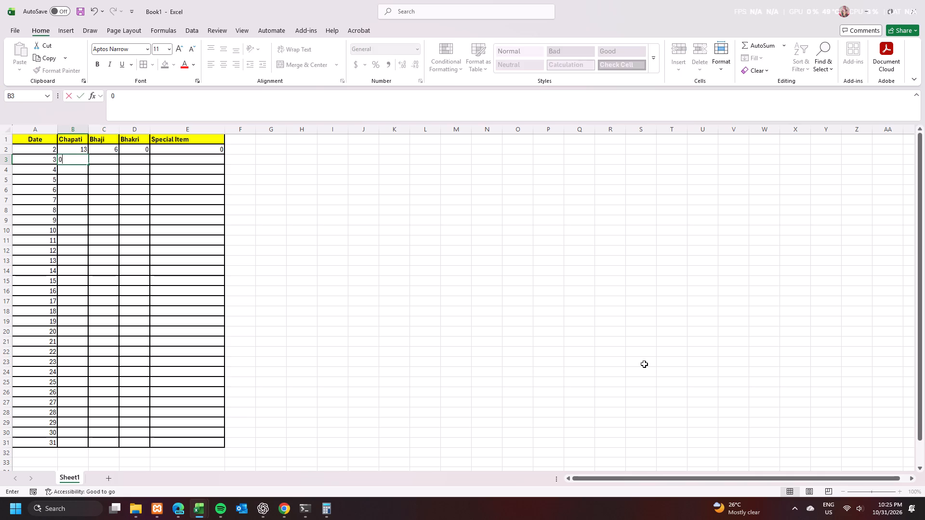
key(Down)
key(1)
key(Up)
key(Down)
key(BackSpace)
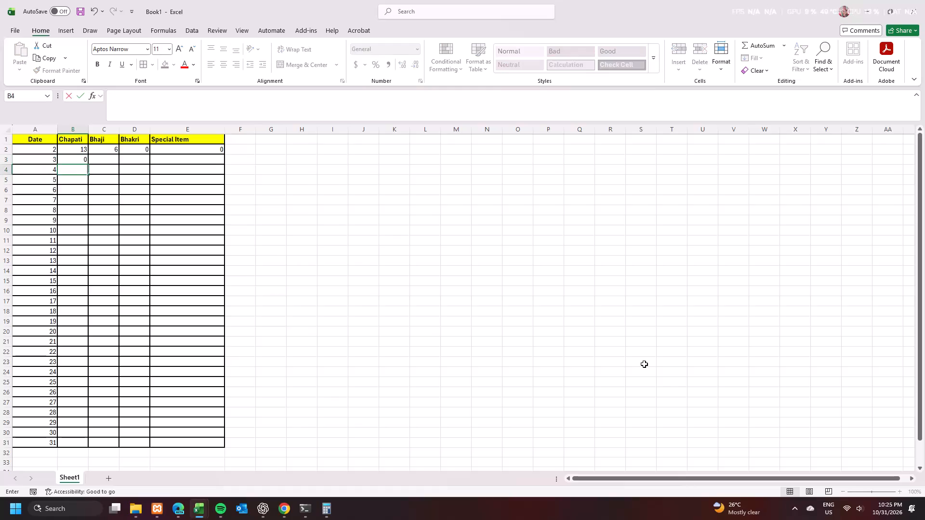
key(Up)
key(Right)
key(1)
key(Right)
key(1)
key(Right)
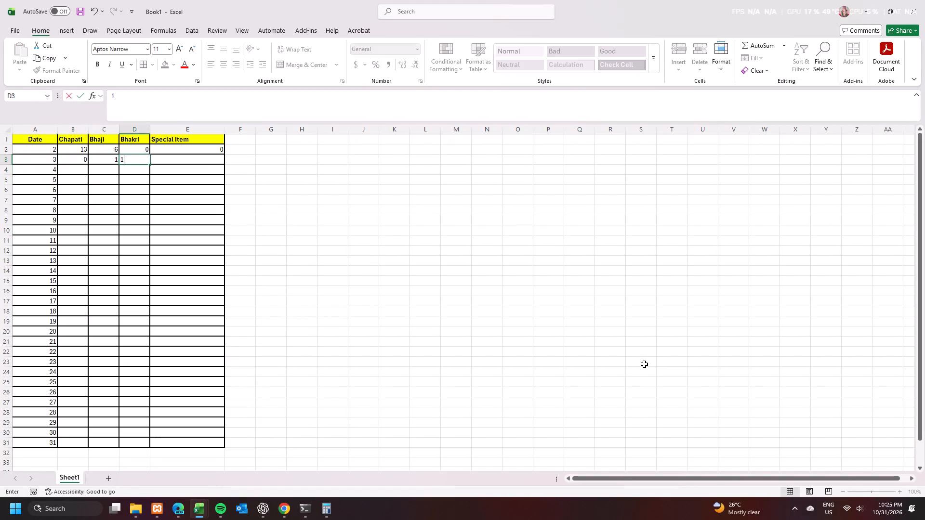
key(0)
key(Down)
key(Left)
key(Left)
key(Left)
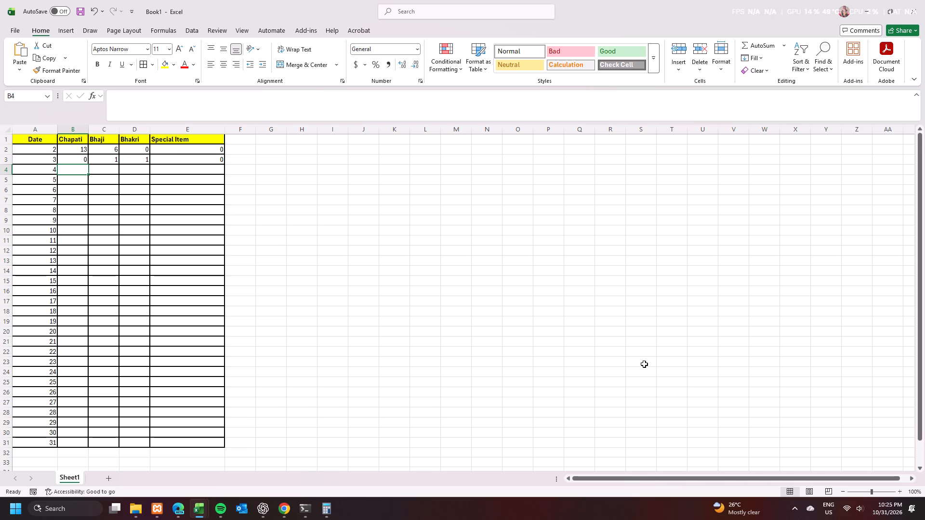
Enter day 4's quantities: Chapati 3, Bhaji 1, Bhakri 0 and Special Item 0.
key(3)
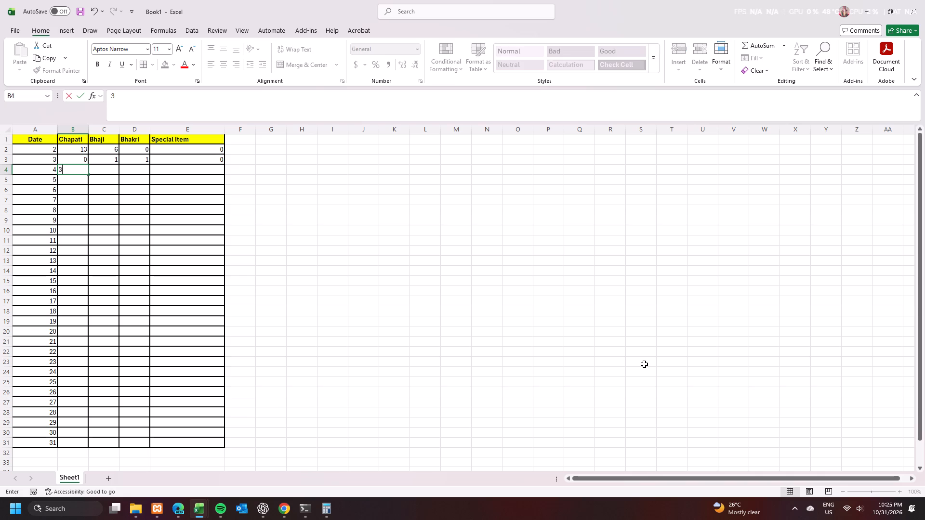
key(Right)
key(1)
key(Right)
key(0)
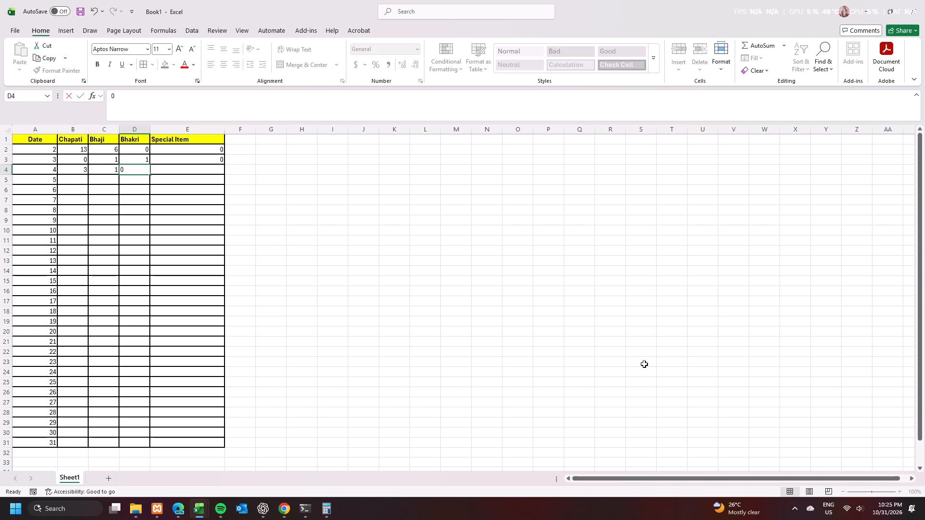
key(Right)
key(0)
key(Down)
key(Left)
key(Left)
key(Left)
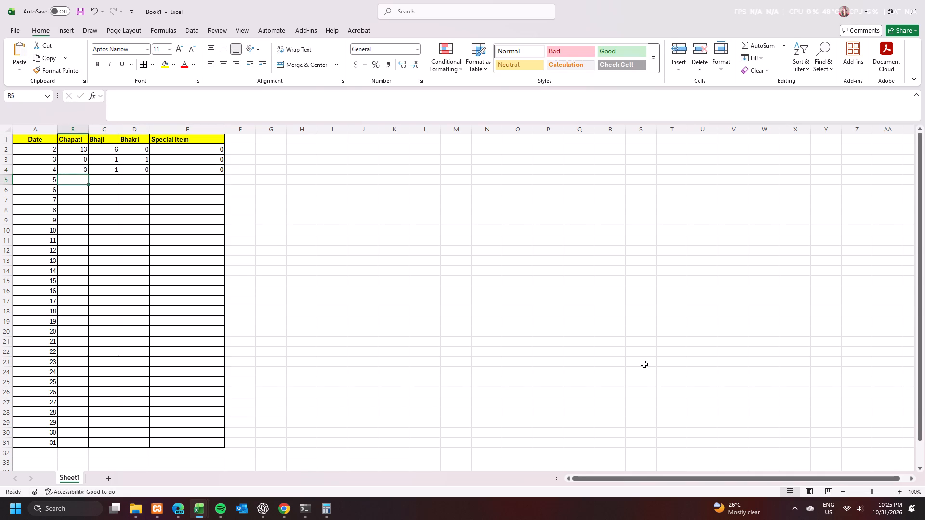
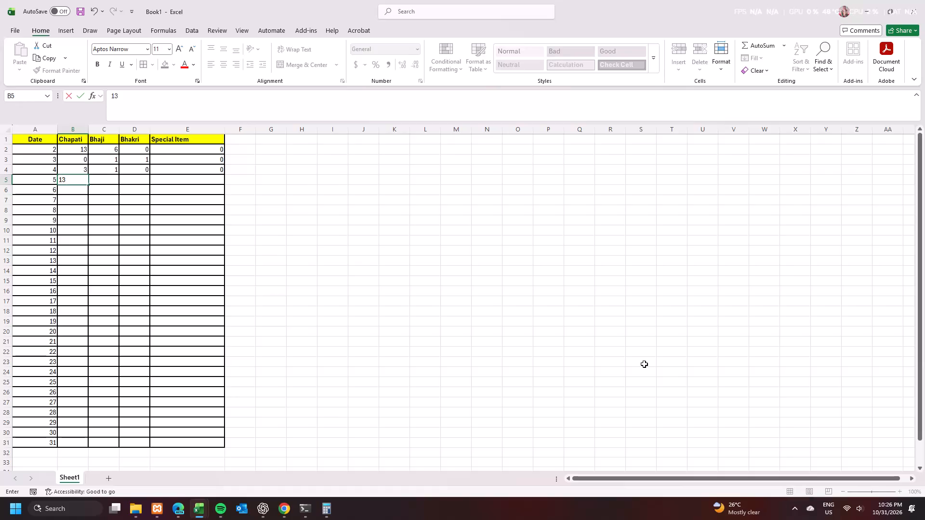
Complete day 5's row, already started with its Chapati quantity, with Bhaji 6, Bhakri 0 and Special Item 0.
key(Right)
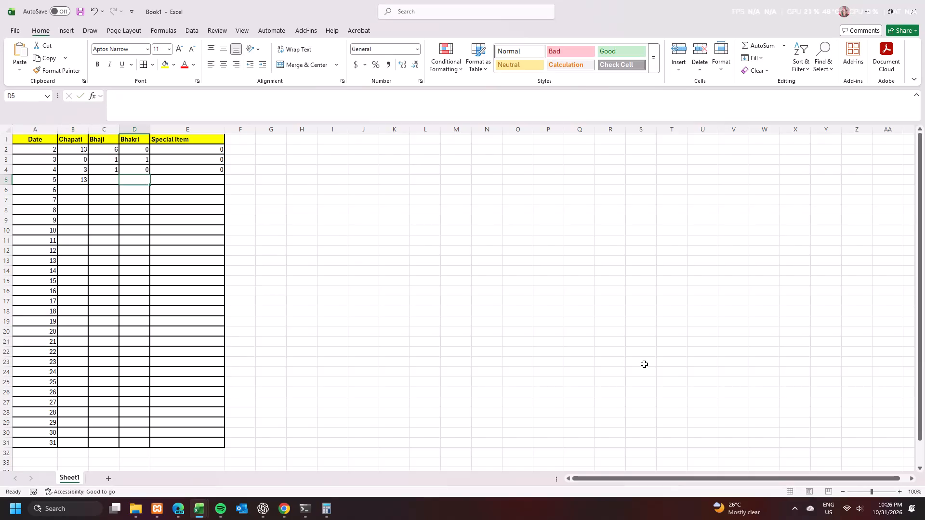
key(Left)
key(6)
key(Right)
key(0)
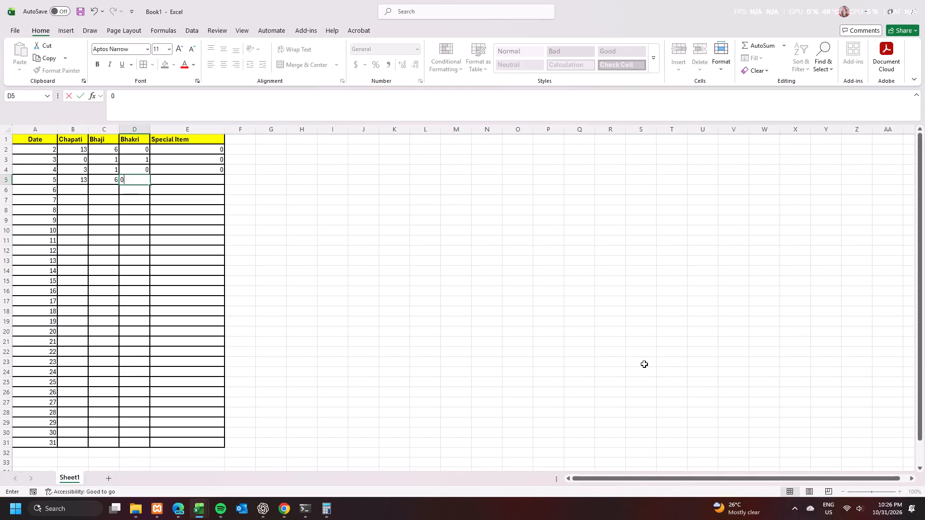
key(Right)
key(0)
key(Down)
Enter day 6's quantities: Chapati 3, Bhaji 6 and Bhakri 4, leaving Special Item blank.
key(Left)
key(Left)
key(Left)
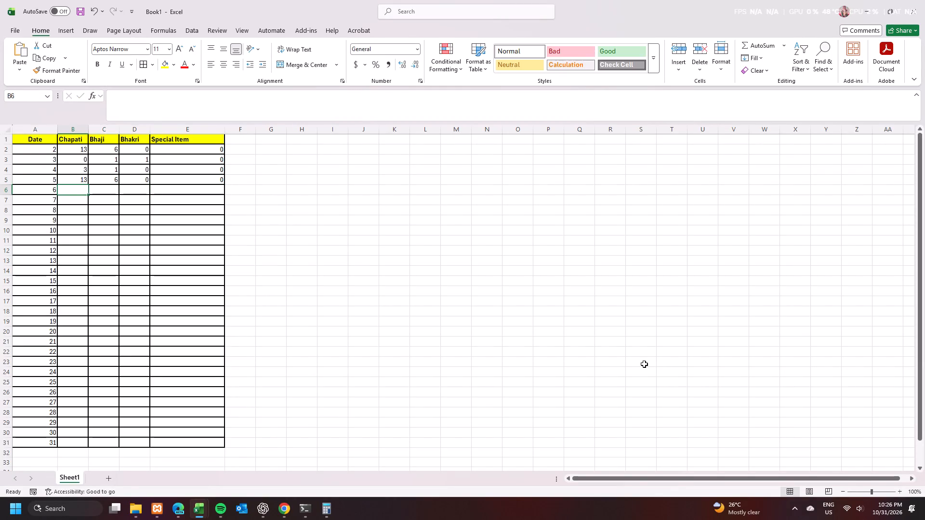
key(Right)
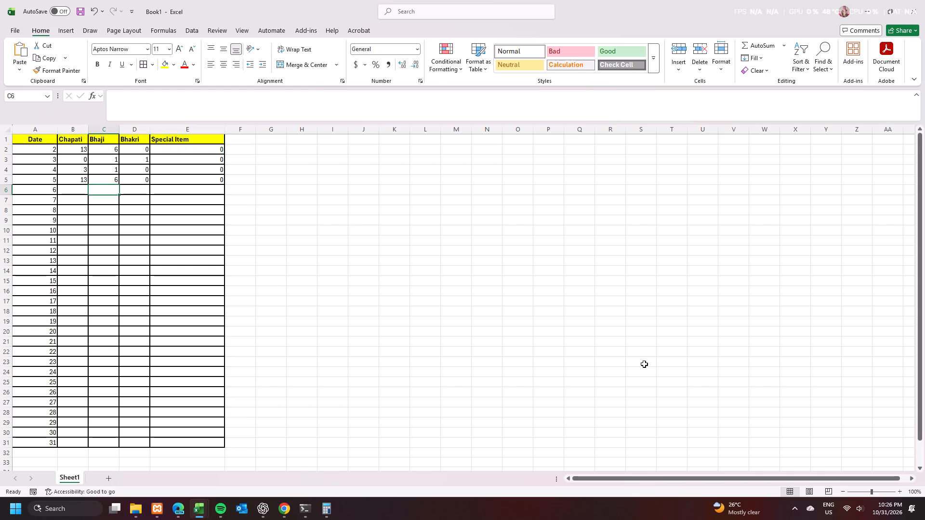
key(Right)
key(4)
key(Down)
key(Left)
key(Up)
key(6)
key(Left)
key(3)
key(Down)
Enter day 7's row: Chapati 12, Bhaji 0, Bhakri 4 and Special Item "Andi".
key(Right)
key(Left)
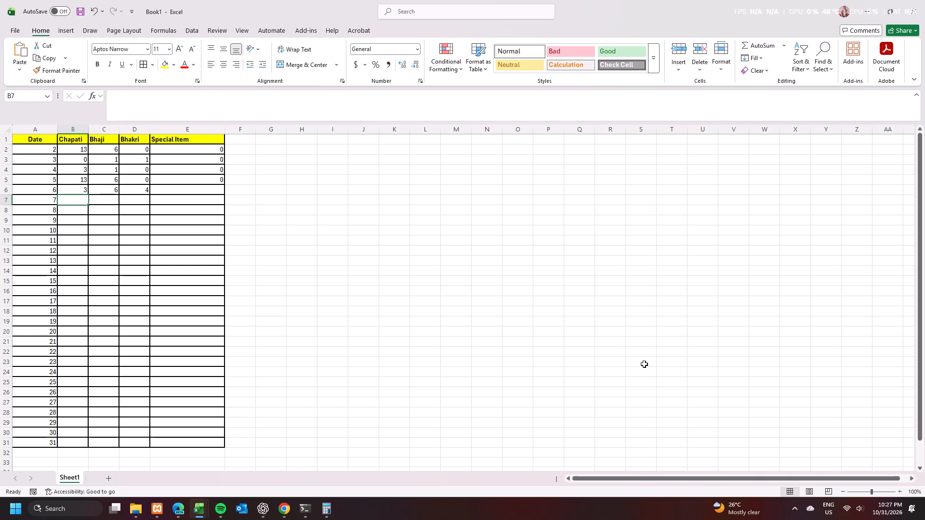
text(12)
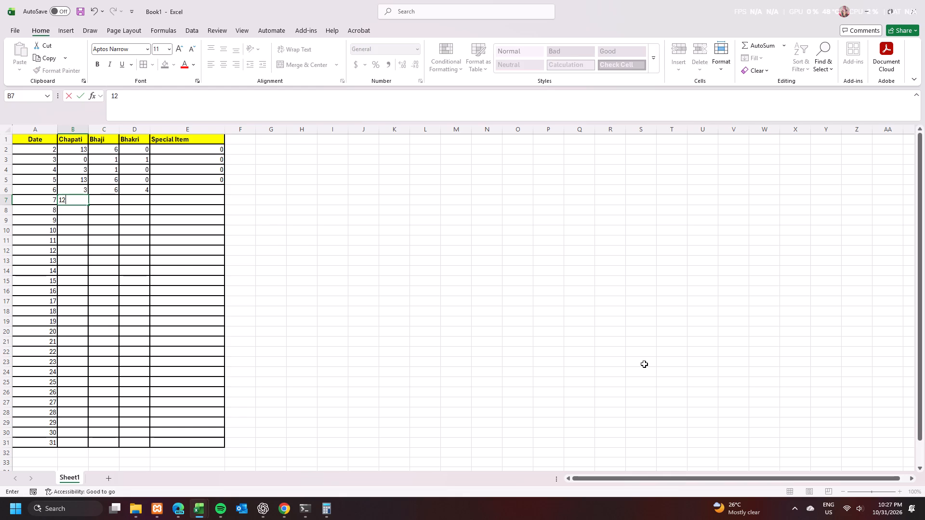
key(Right)
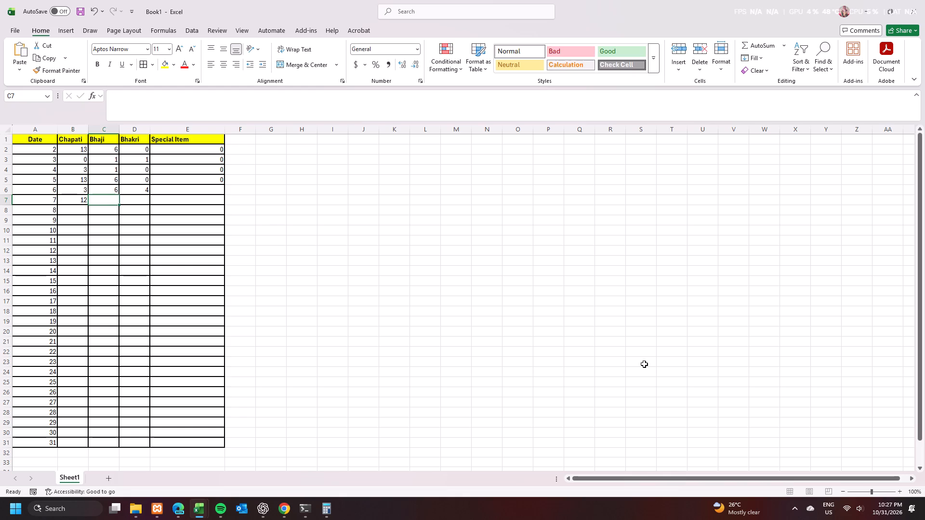
key(Right)
key(4)
key(Left)
key(Right)
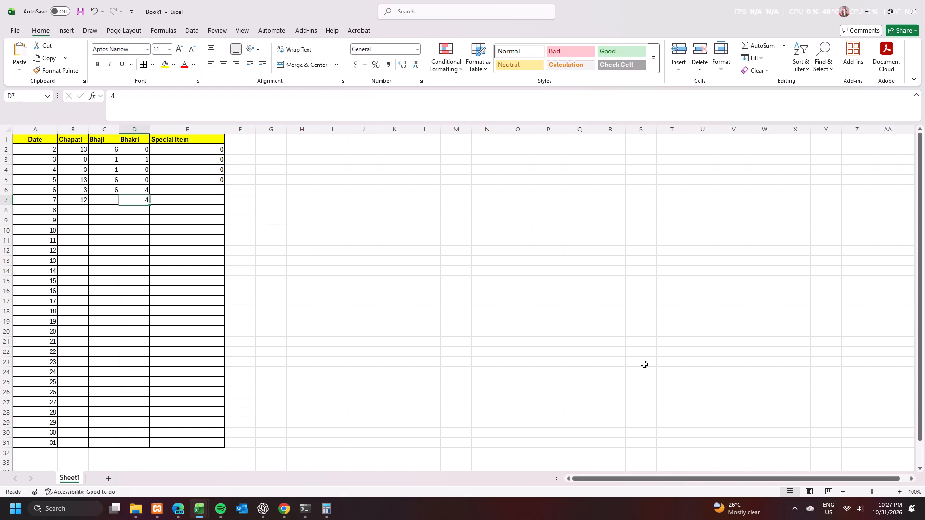
key(Right)
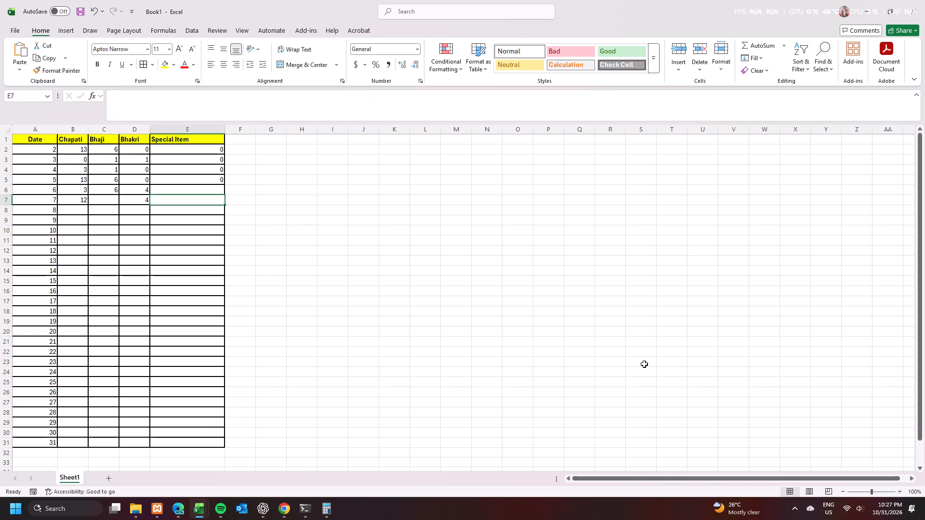
text(Andi)
key(Down)
key(Left)
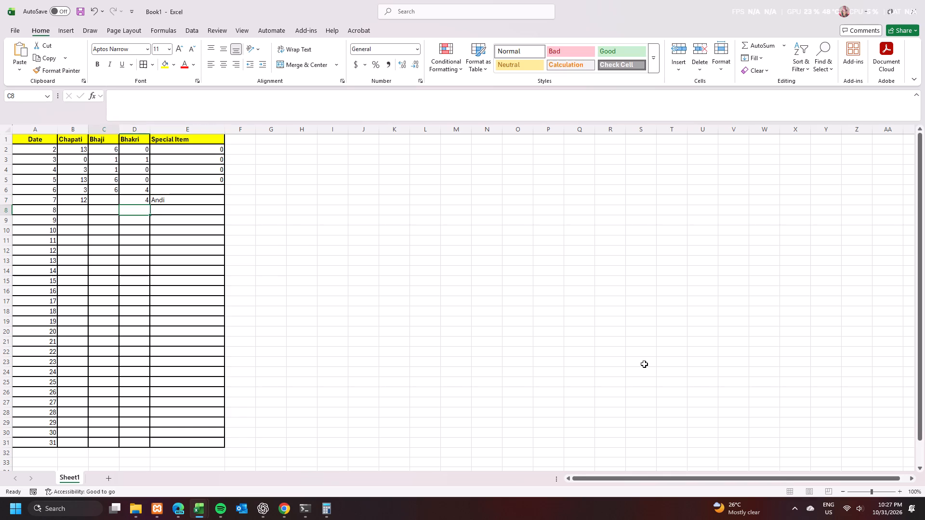
key(Left)
key(Left)
key(Up)
key(Right)
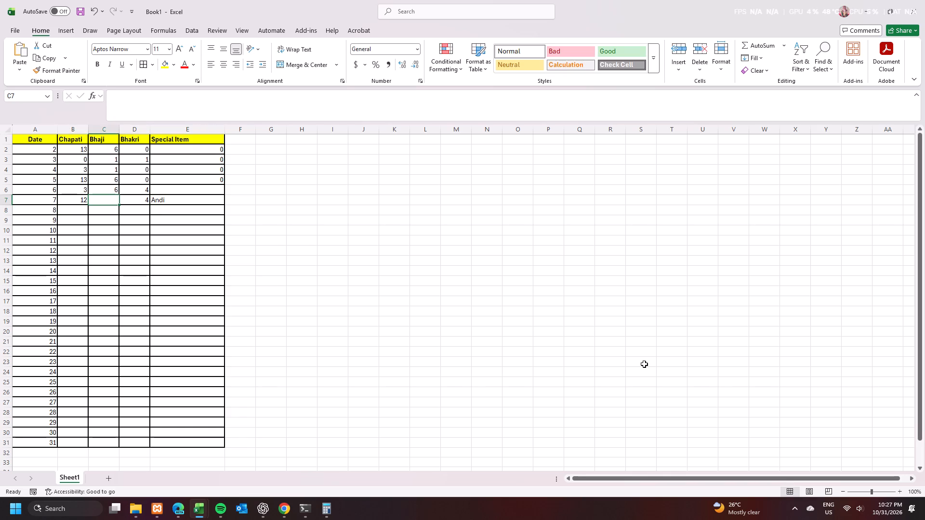
key(0)
key(Down)
Enter day 8's quantities: Chapati 6, Bhaji 6 and Bhakri 0, leaving Special Item blank.
key(Left)
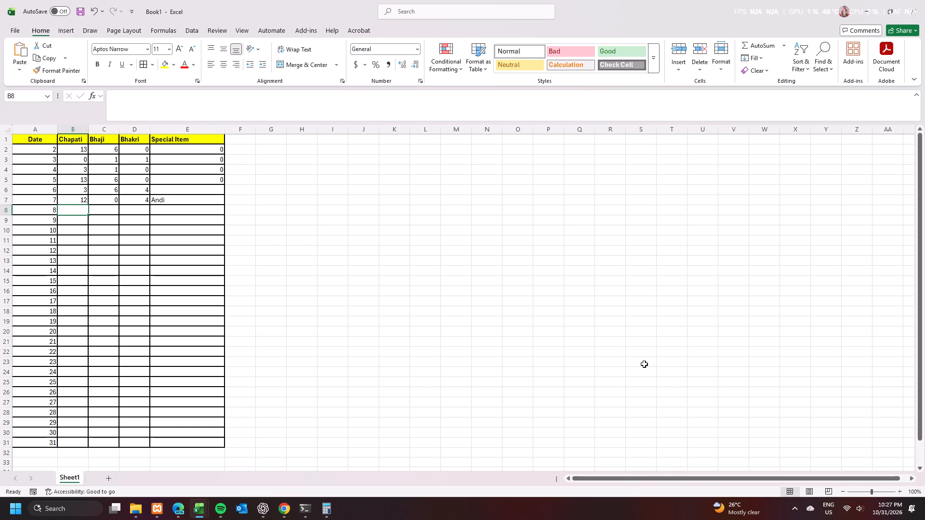
key(6)
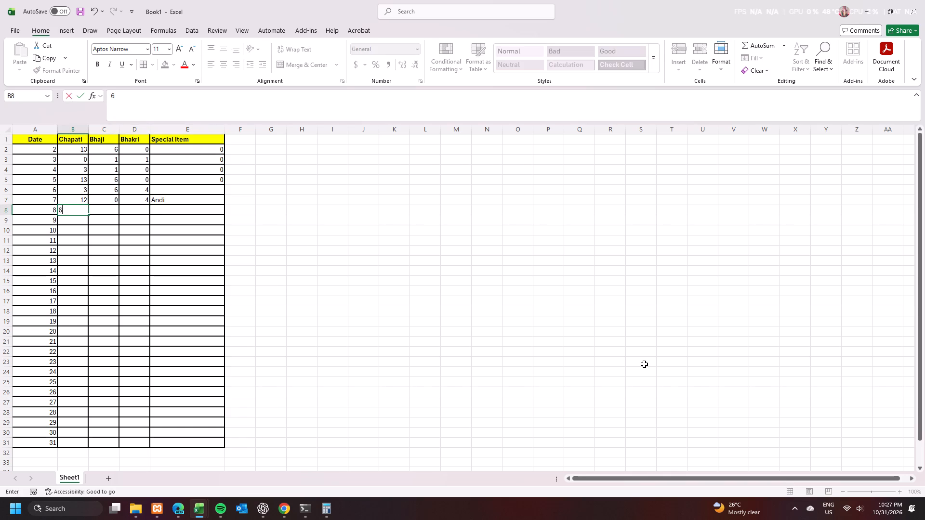
key(Right)
key(6)
key(Right)
text(00)
key(Down)
Enter day 9's quantities: Chapati 5, Bhaji 2 and Bhakri 0, leaving Special Item blank.
key(Left)
key(Left)
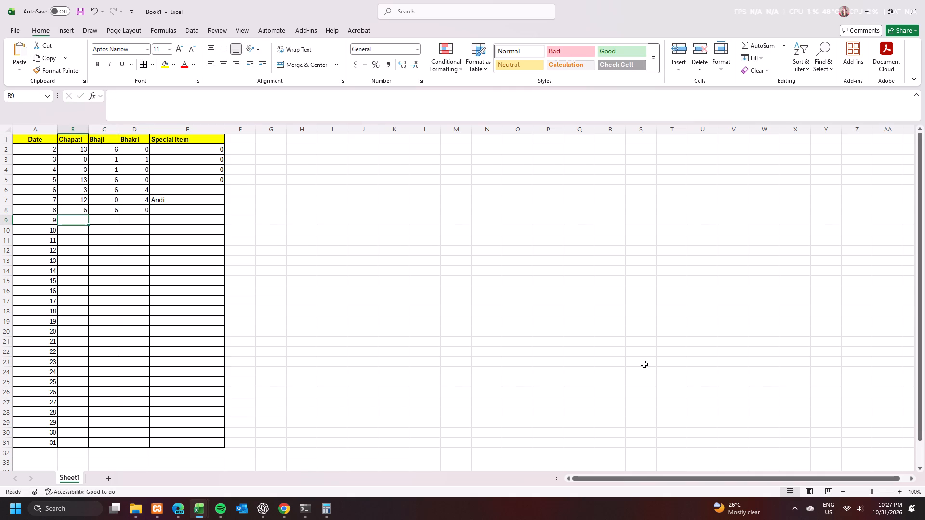
key(5)
key(Right)
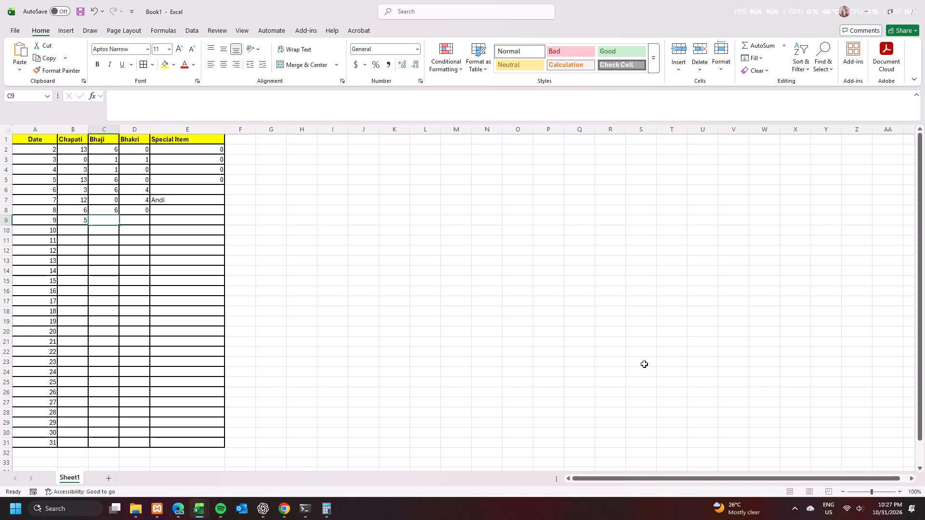
key(2)
key(Right)
key(0)
key(Down)
Enter day 10's quantities: Chapati 3, Bhaji 4 and Bhakri 3, leaving Special Item blank.
key(Left)
key(Left)
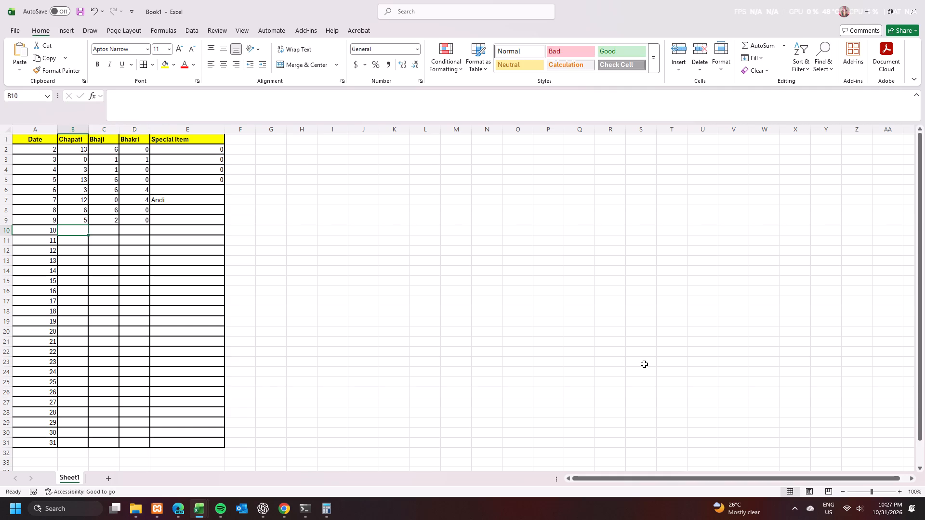
key(Right)
key(Right)
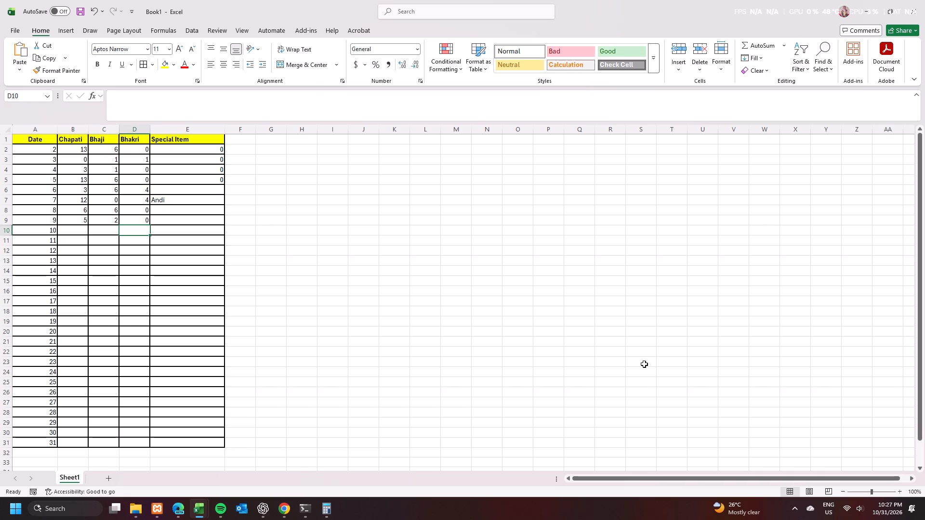
key(3)
key(Left)
key(3)
key(Left)
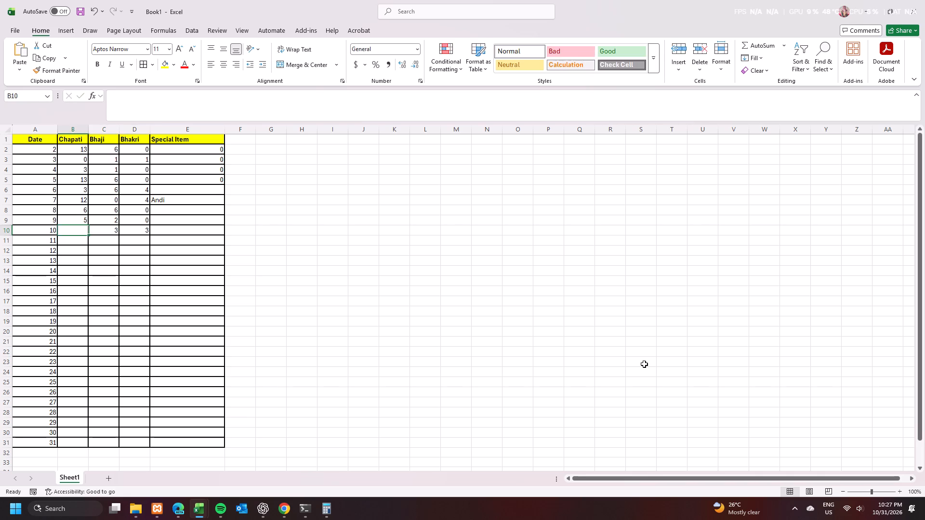
key(Right)
key(4)
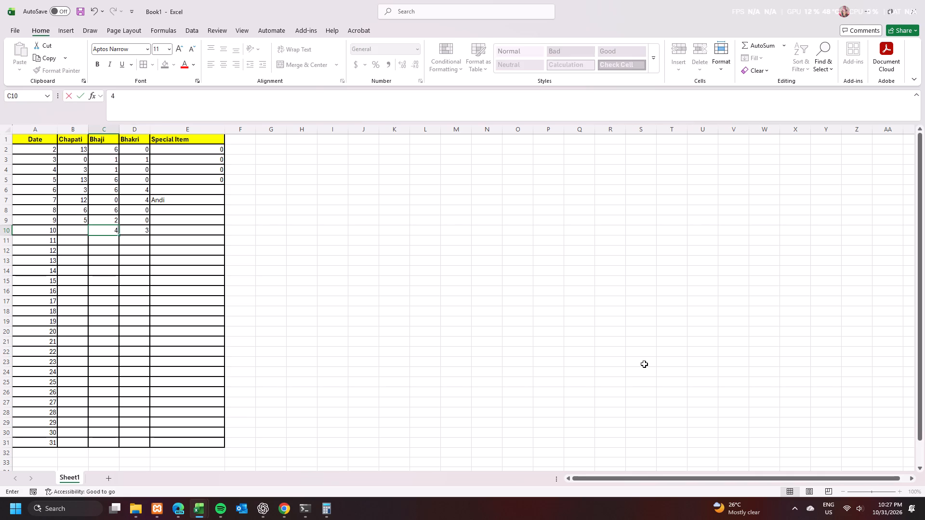
key(Left)
key(3)
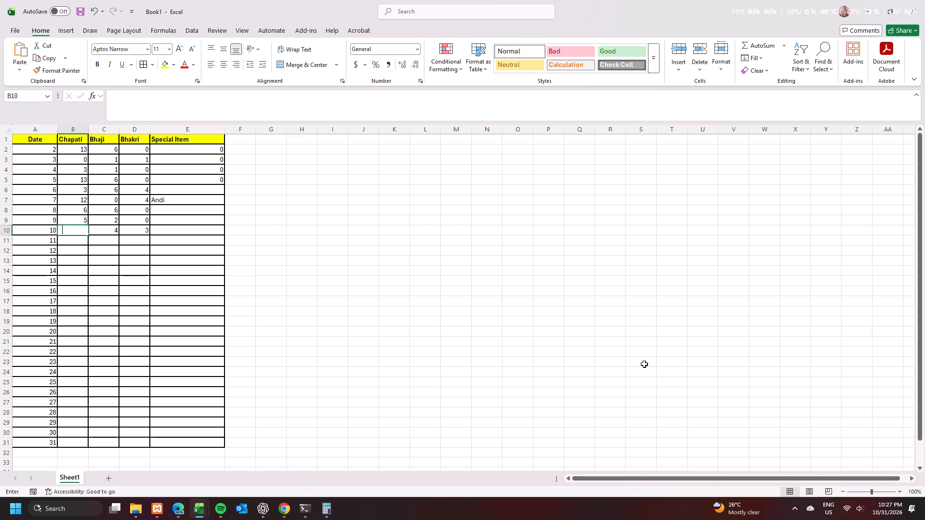
key(Down)
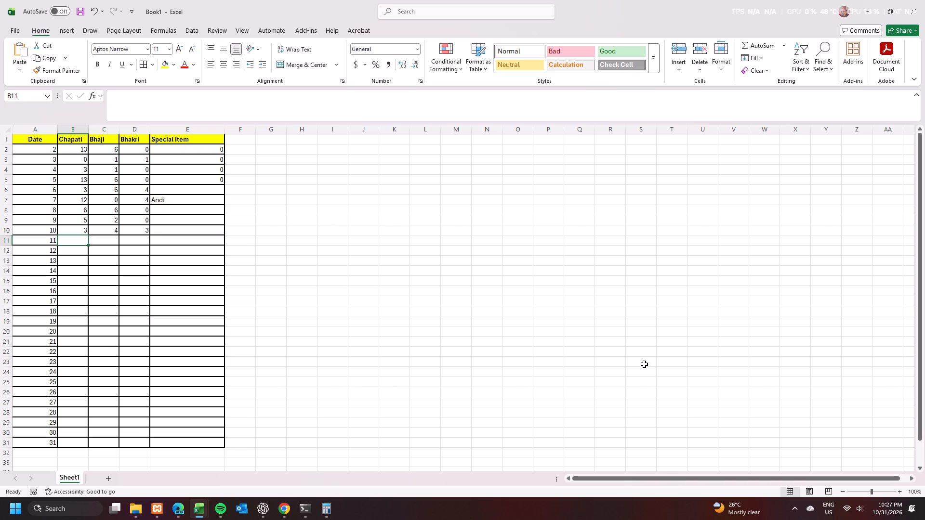
Enter day 11's quantities: Chapati 6, Bhaji 3 and Bhakri 0, leaving Special Item blank.
key(6)
key(Right)
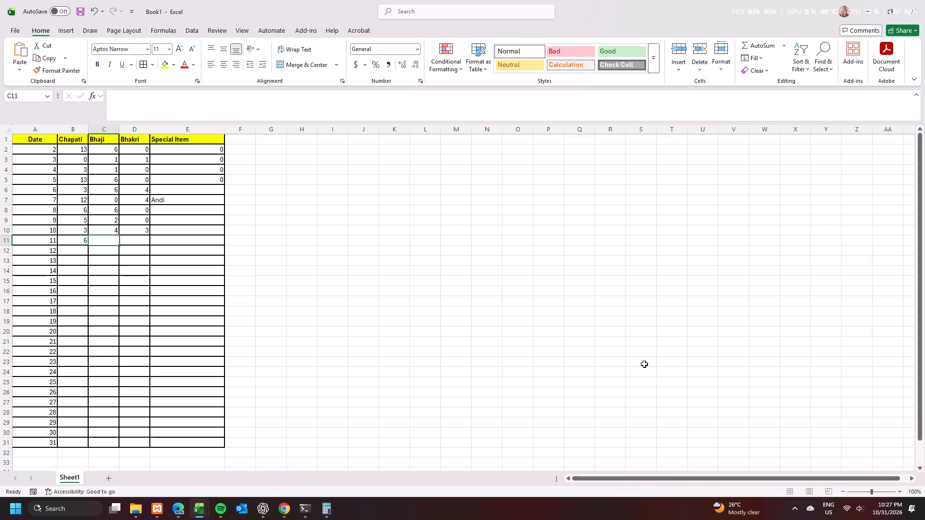
key(3)
key(Right)
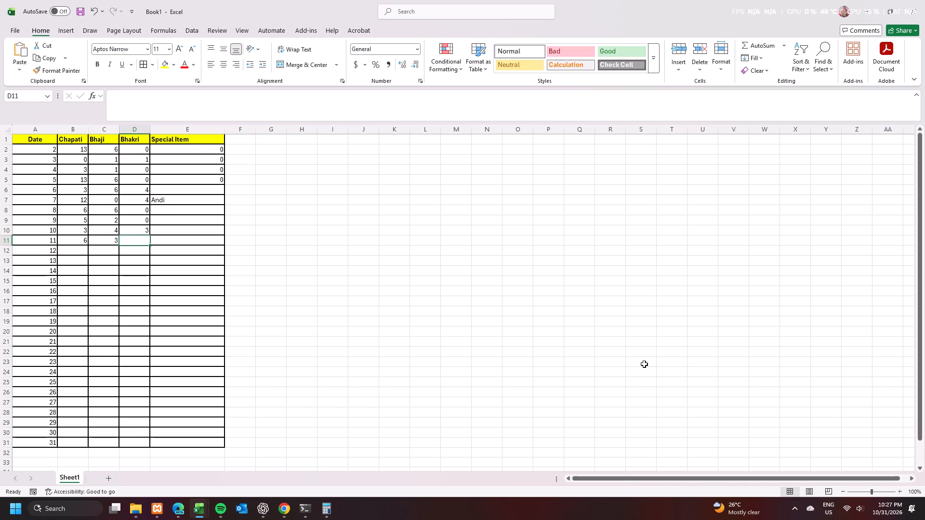
key(0)
key(Down)
Enter day 12's quantities: Chapati 4, Bhaji 4 and Bhakri 1, leaving Special Item blank.
key(Left)
key(Left)
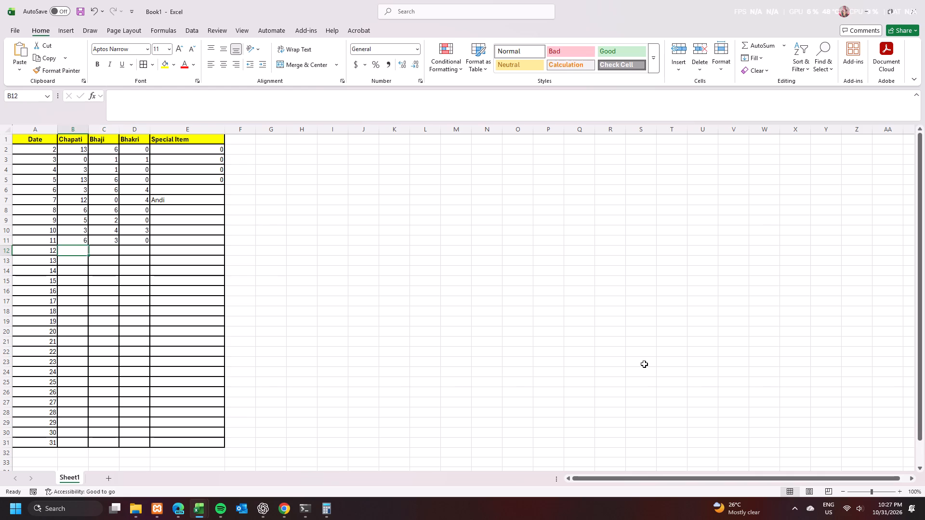
key(Right)
key(Left)
key(Right)
key(Right)
key(1)
key(Left)
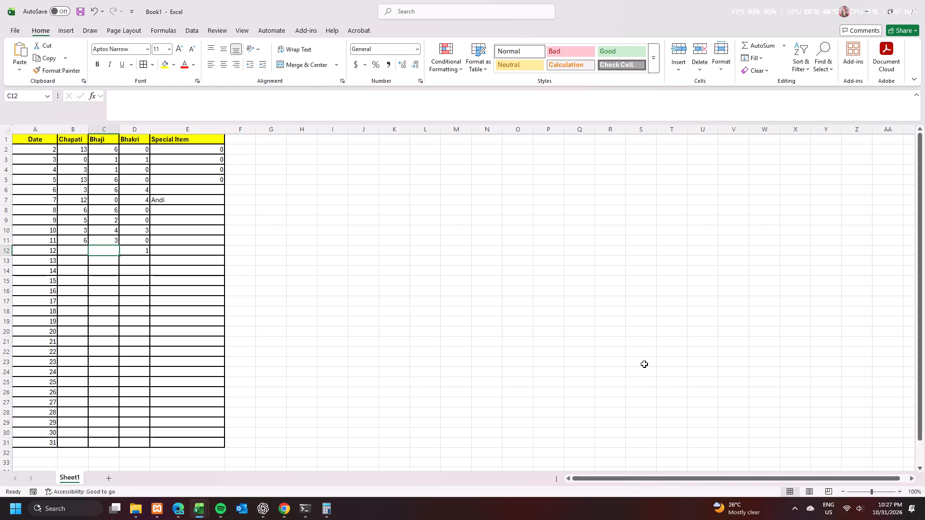
key(4)
key(Left)
key(4)
key(Down)
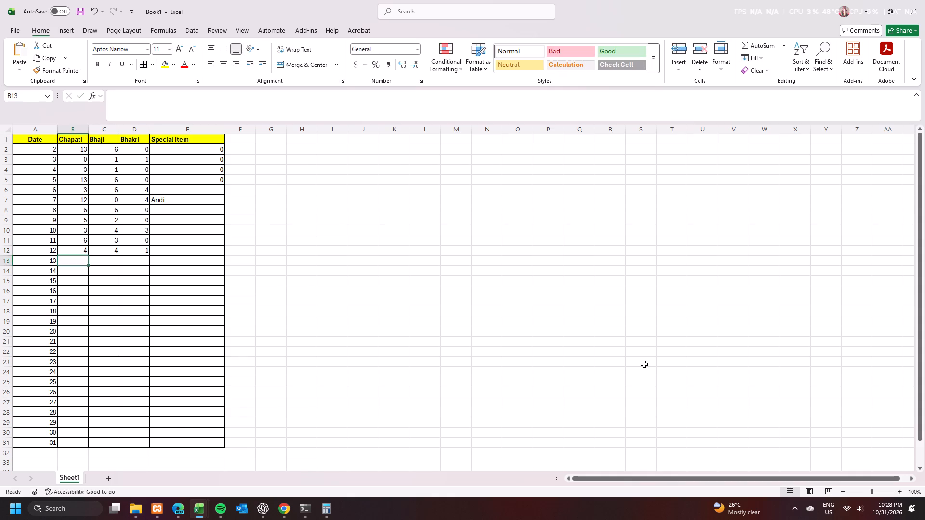
Enter day 13's quantities: Chapati 8, Bhaji 4 and Bhakri 0, leaving Special Item blank.
key(Right)
key(Left)
key(8)
key(Right)
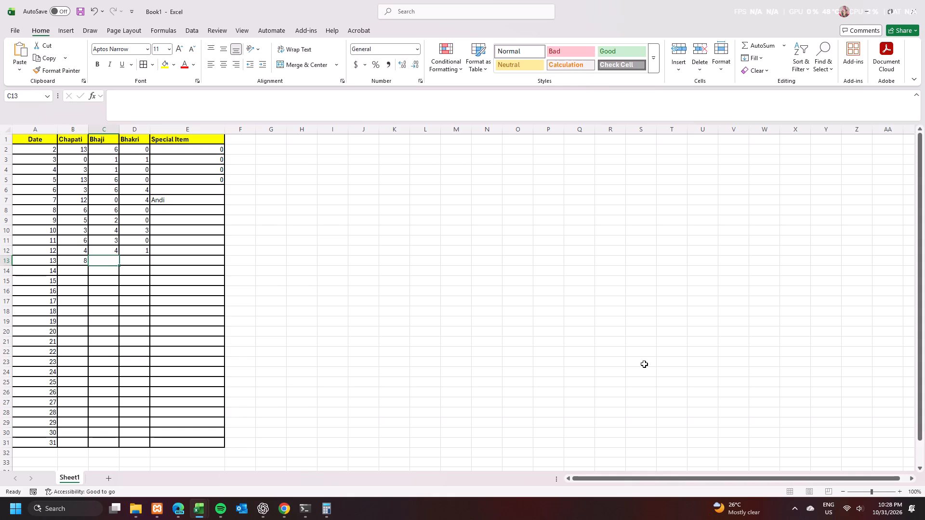
key(4)
key(Right)
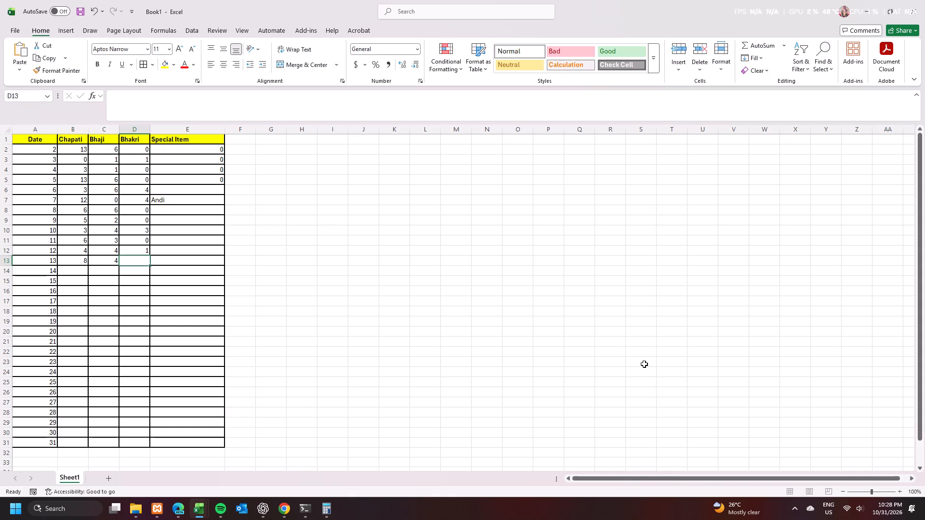
key(0)
key(Down)
Enter day 14's quantities: Chapati 4, Bhaji 4 and Bhakri 3, leaving Special Item blank.
key(Left)
key(Left)
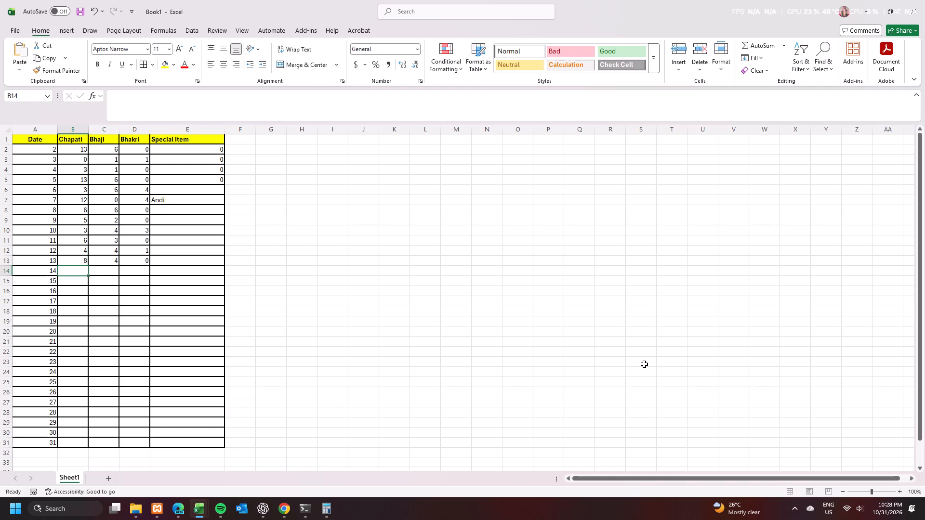
key(4)
key(Right)
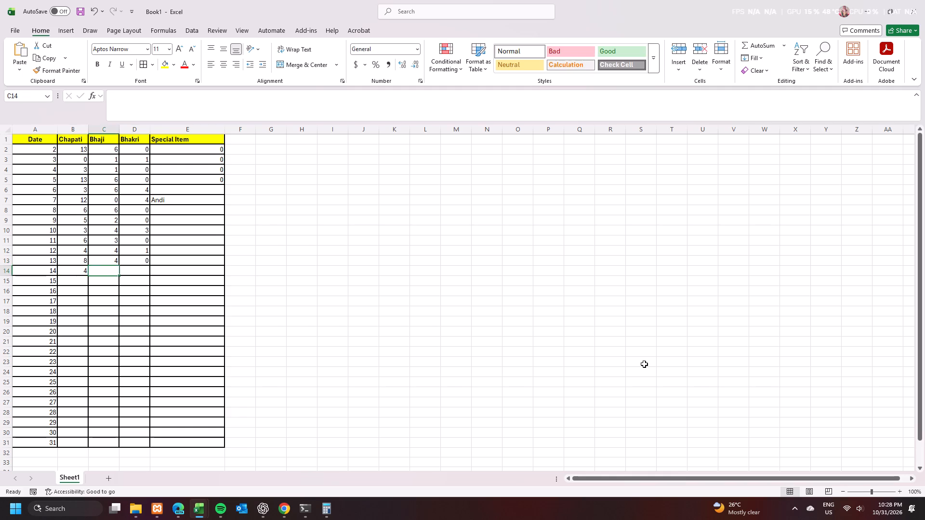
key(4)
key(Right)
key(3)
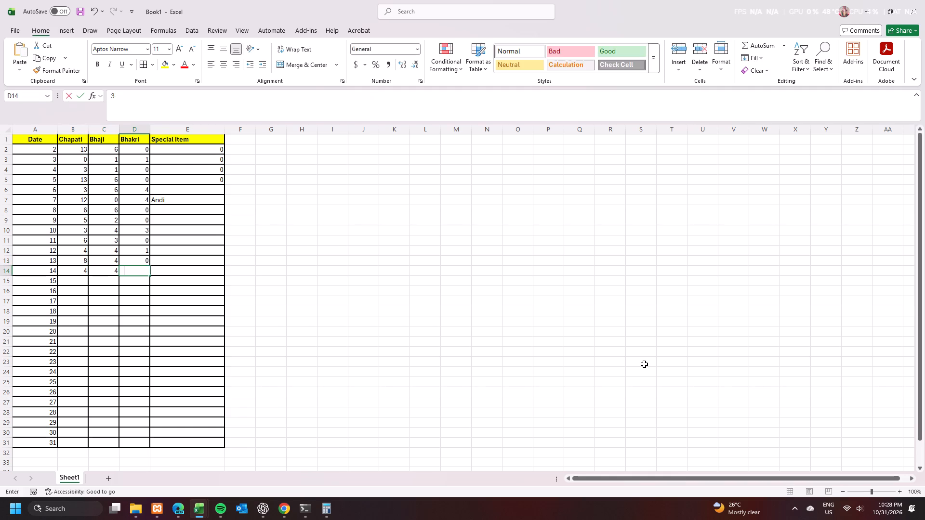
key(Down)
Enter day 15's quantities: Chapati 8, Bhaji 4 and Bhakri 0, leaving Special Item blank.
key(Left)
key(Left)
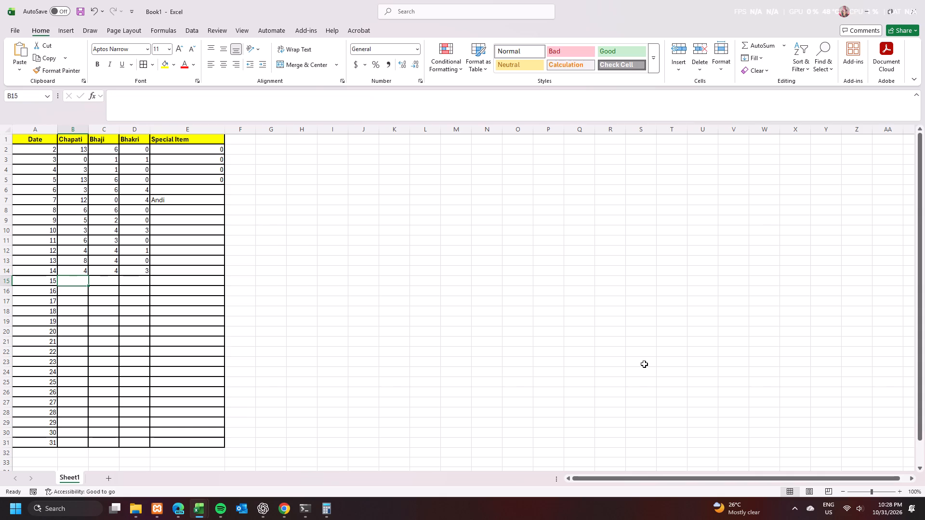
key(8)
key(Right)
key(4)
key(Right)
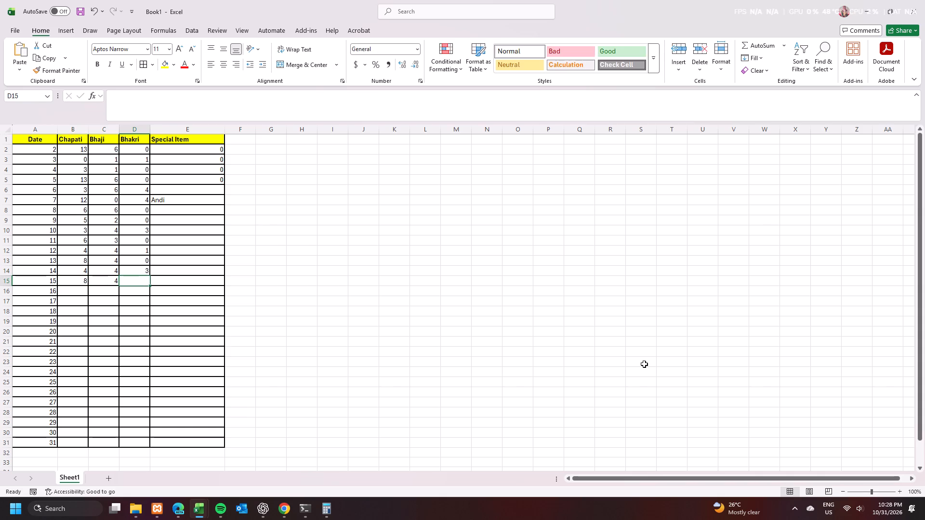
key(Left)
key(Right)
key(0)
key(Down)
Enter day 16's values: Chapati 4, Bhaji 2 and Special Item Misal, leaving Bhakri blank.
key(Left)
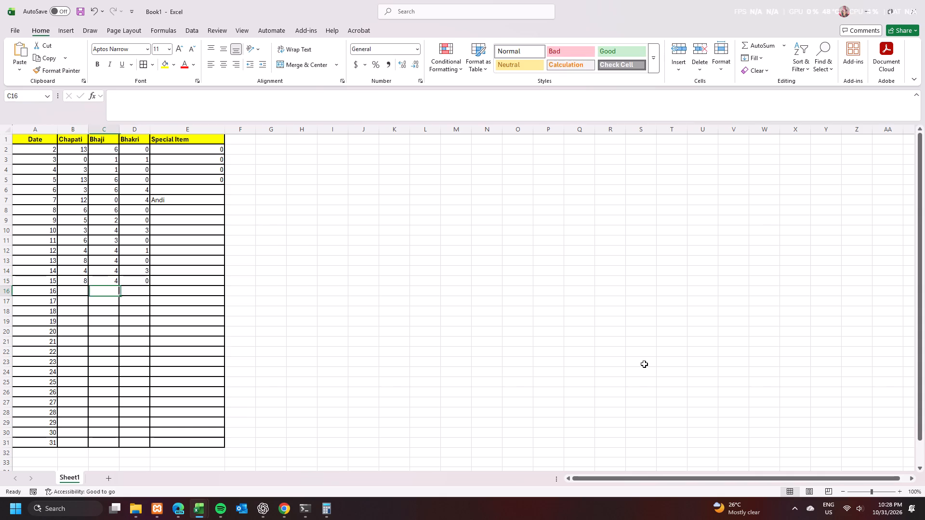
key(Left)
key(4)
key(Right)
key(2)
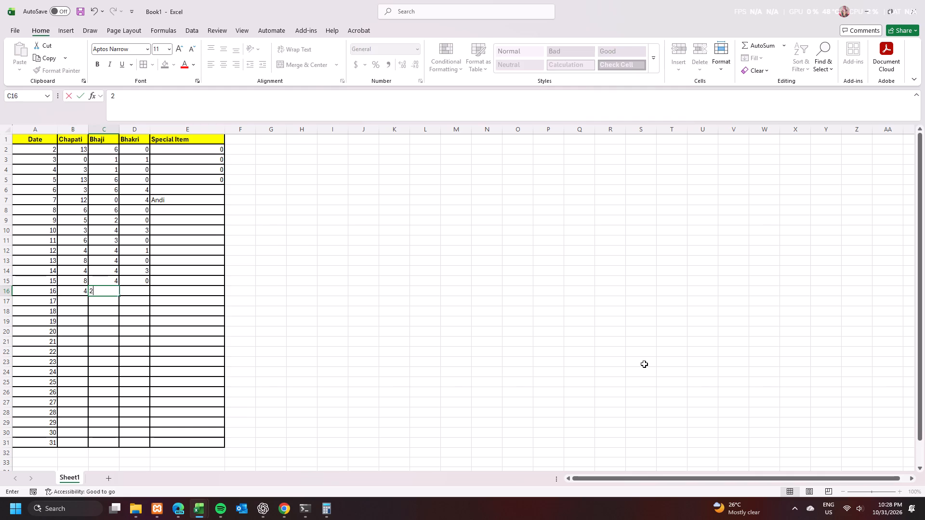
key(Right)
key(Right)
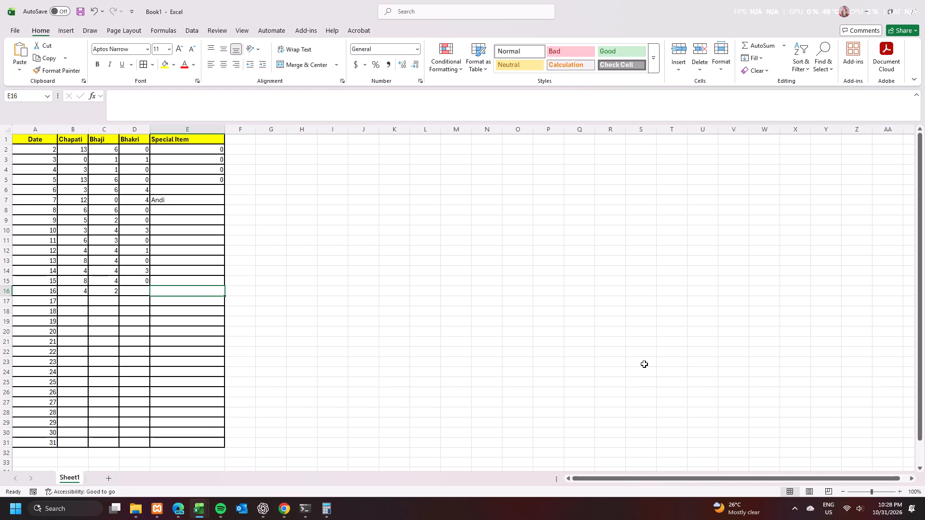
text(Misal)
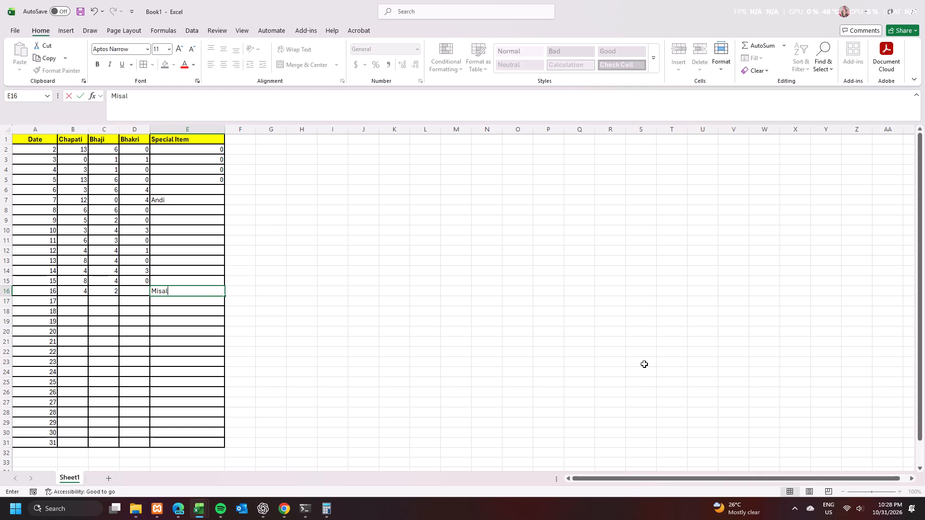
key(Down)
Enter day 17's quantities: Bhaji 4 and Bhakri 4, leaving Chapati and Special Item blank.
key(Left)
key(Left)
key(Left)
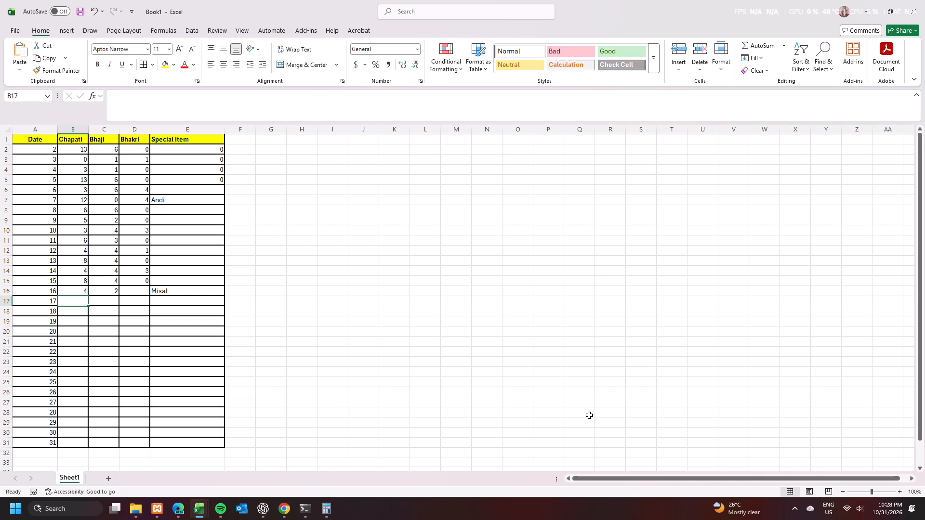
key(Right)
key(Right)
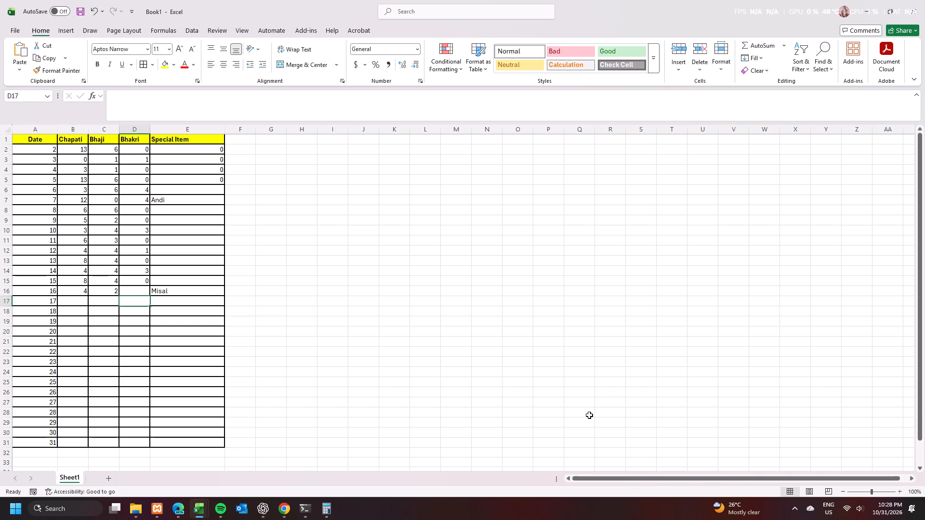
key(4)
key(Left)
key(Left)
key(Right)
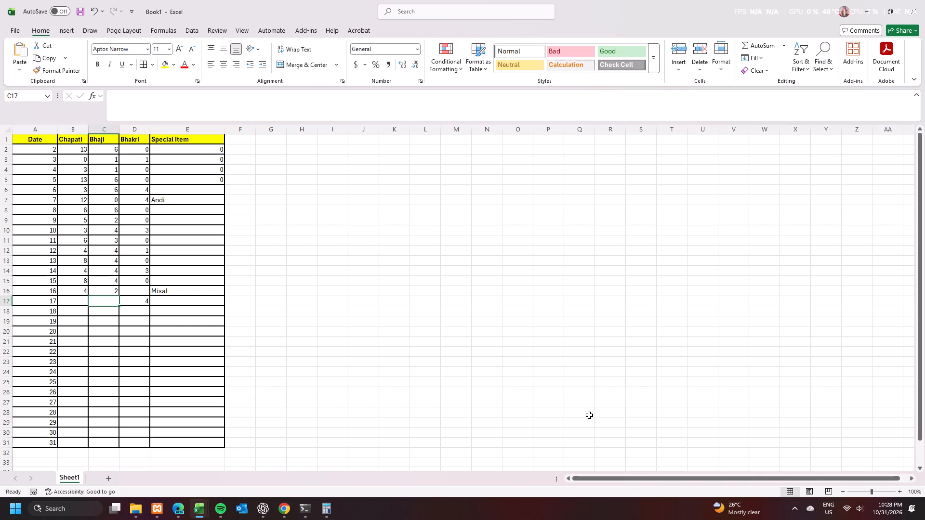
key(4)
key(Down)
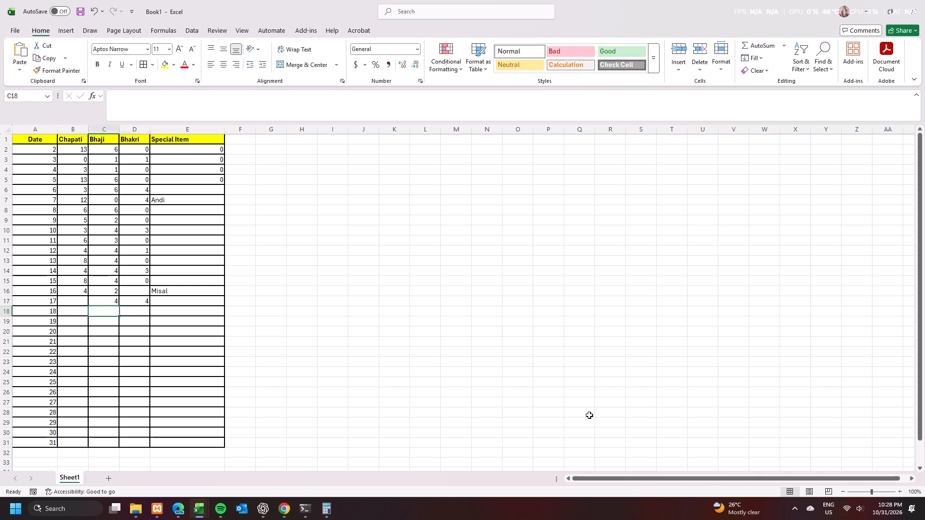
Enter day 18's quantities: Chapati 4, Bhaji 4 and Bhakri 3, leaving Special Item blank.
key(Right)
key(Left)
key(Left)
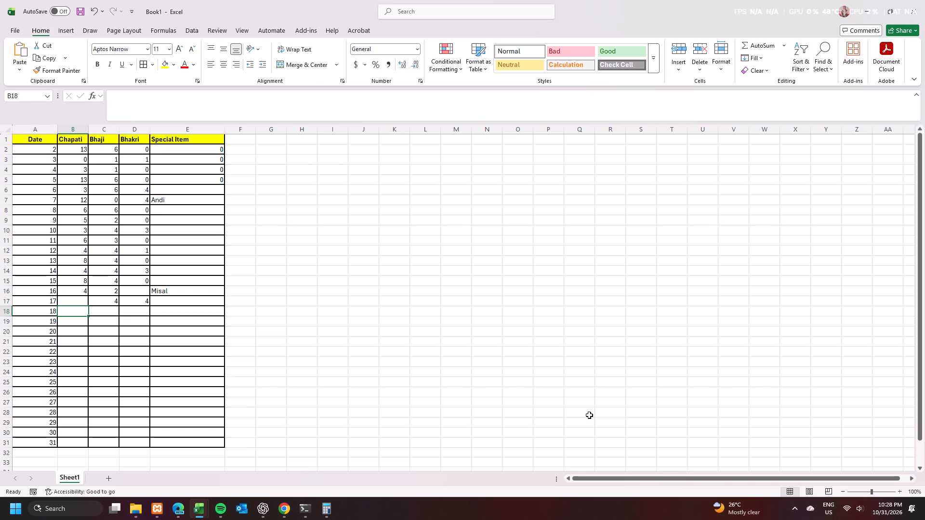
key(4)
key(Right)
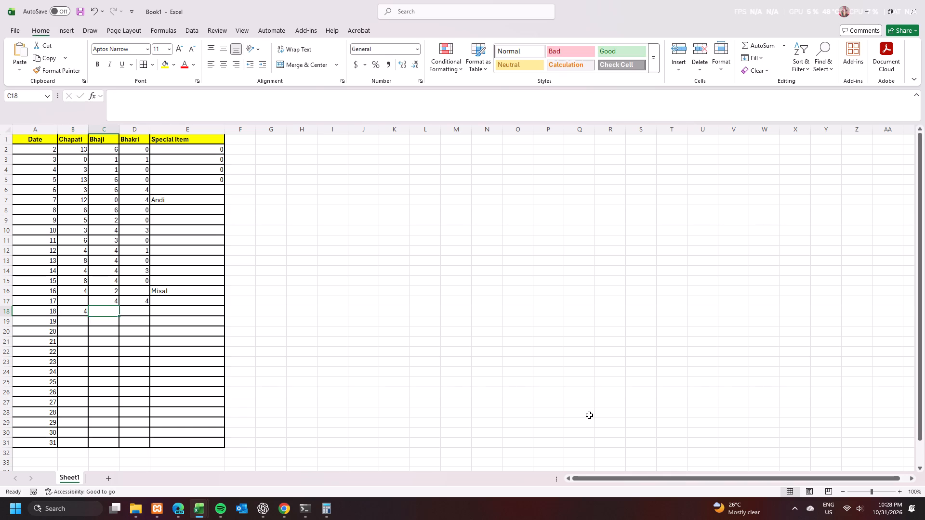
key(4)
key(Right)
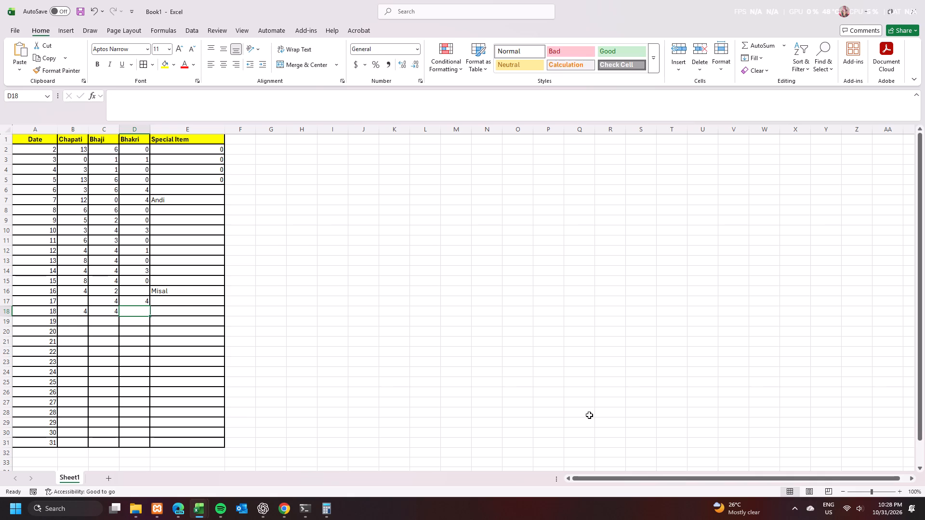
key(3)
key(Down)
Enter day 19's quantities: Chapati 9, Bhaji 2 and Bhakri 0, leaving Special Item blank.
key(Left)
key(Up)
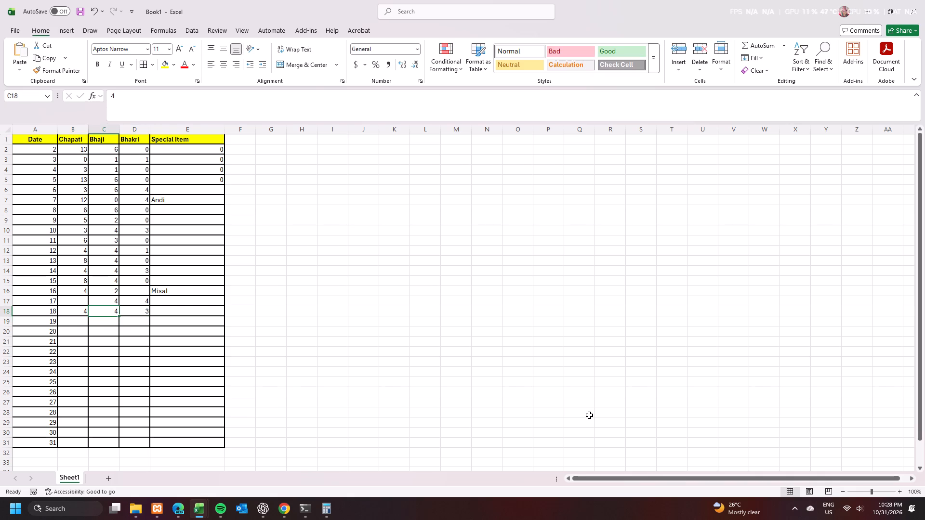
key(Left)
key(Left)
key(Right)
key(Down)
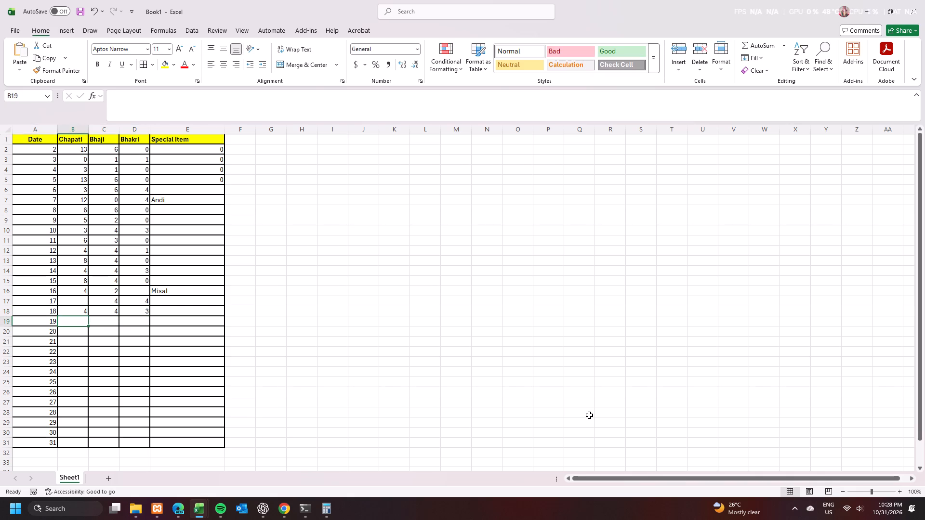
key(9)
key(Right)
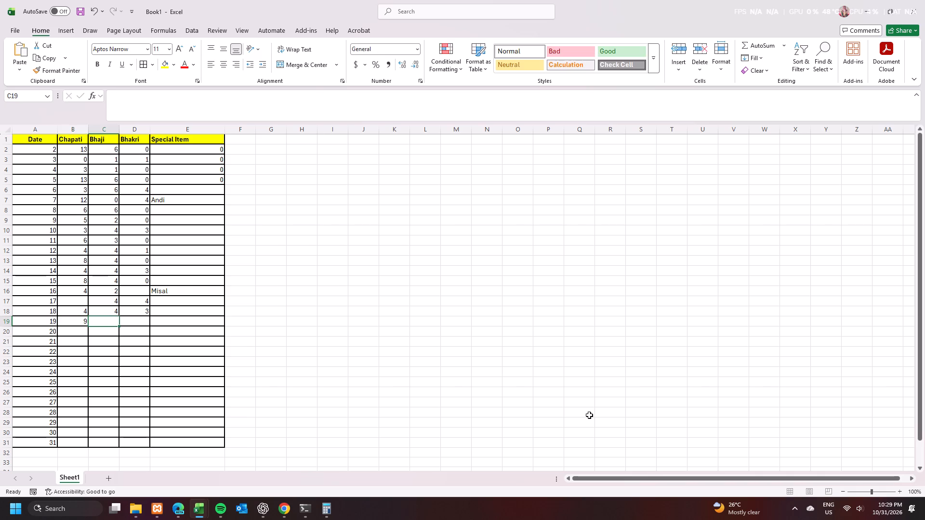
key(2)
key(Right)
key(0)
key(Down)
Enter day 20's quantities: Chapati 4, Bhaji 2 and Bhakri 3, leaving Special Item blank.
key(Left)
key(Left)
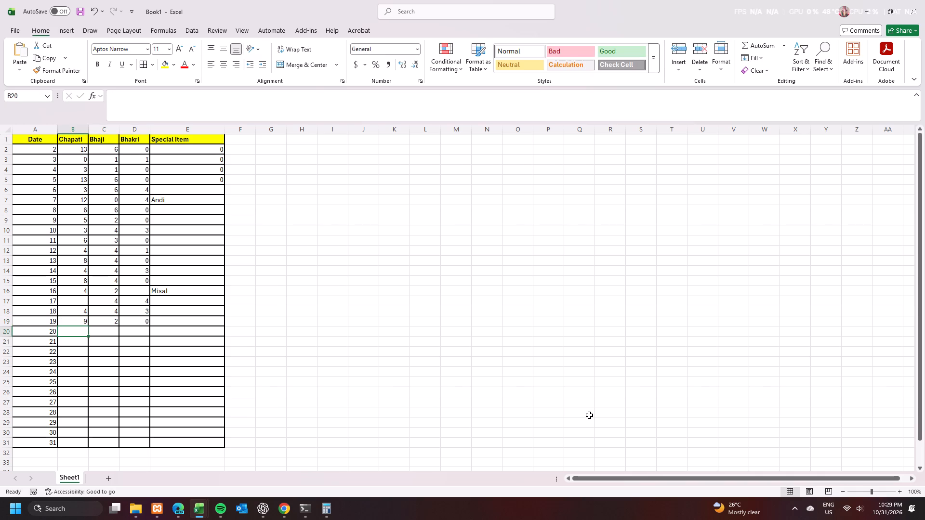
key(4)
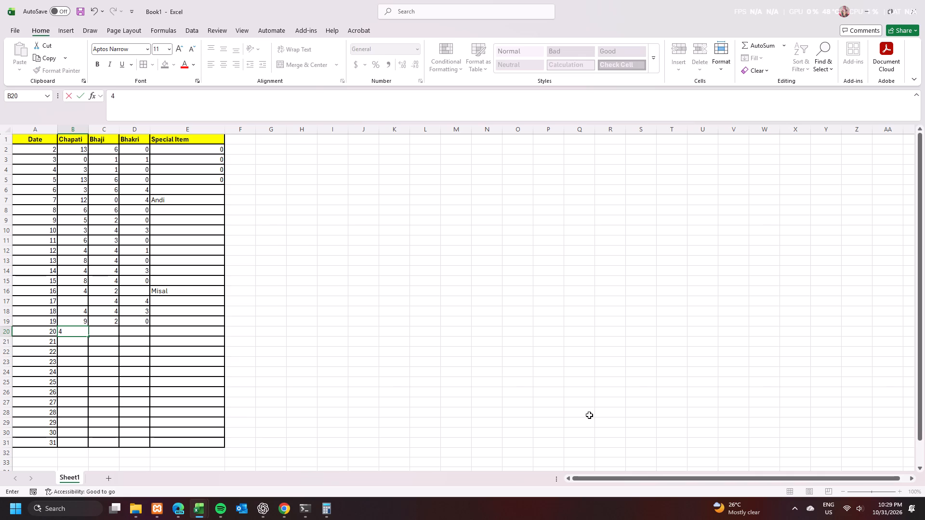
key(Right)
key(Right)
key(3)
key(Left)
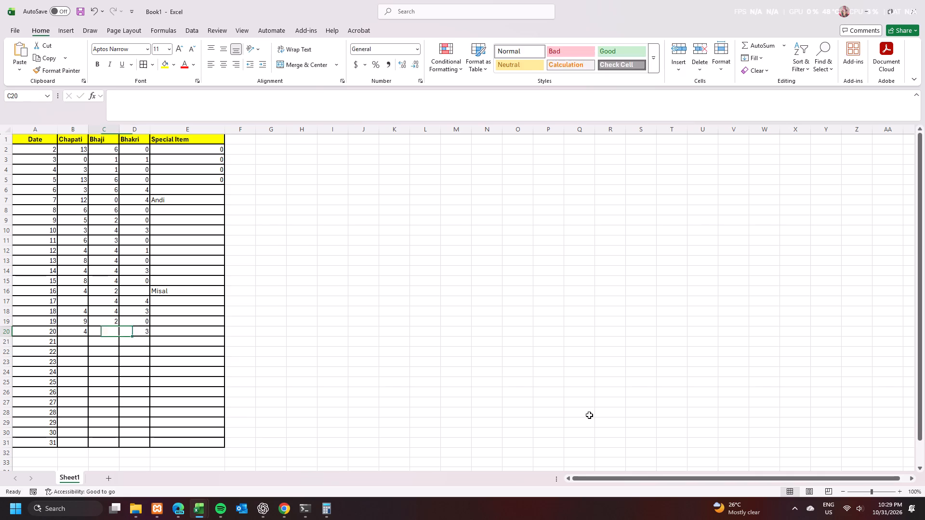
key(2)
key(Down)
Enter day 21's Chapati quantity as 7 and Bhaji quantity as 3.
key(Left)
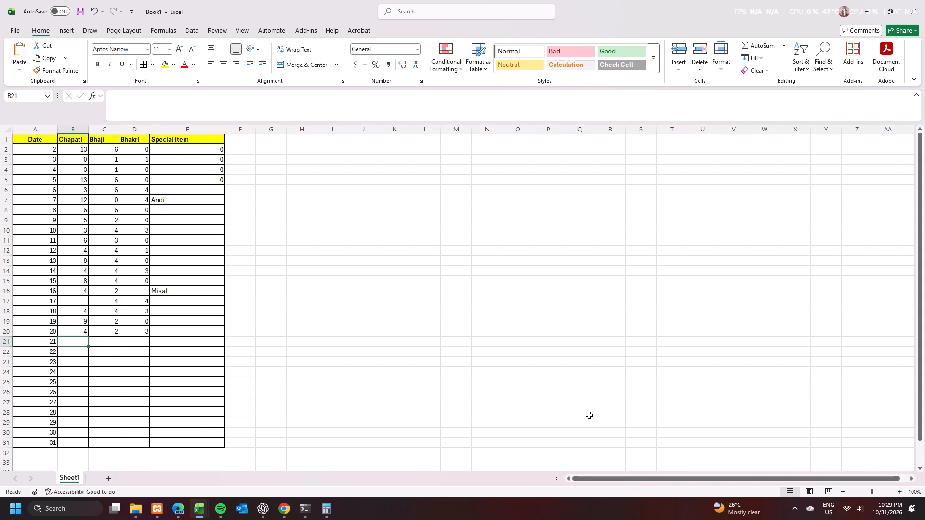
key(7)
key(Right)
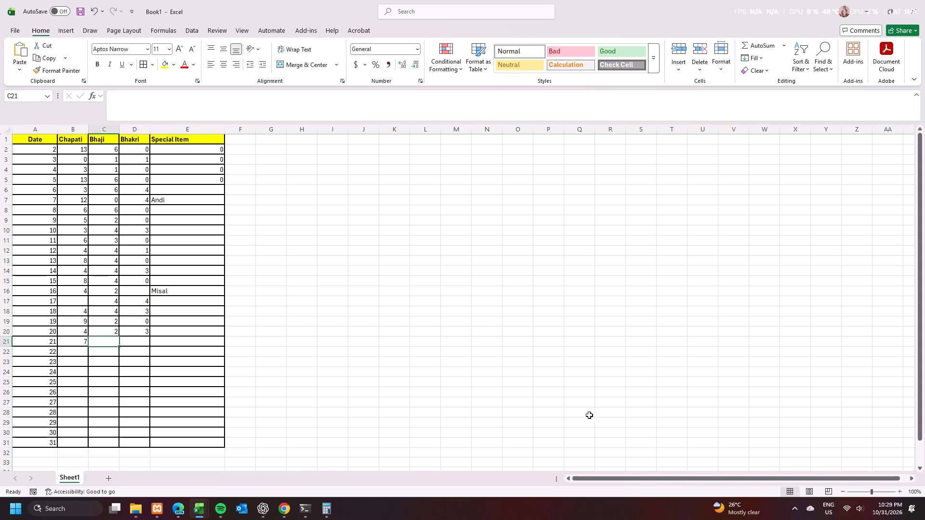
key(3)
key(Right)
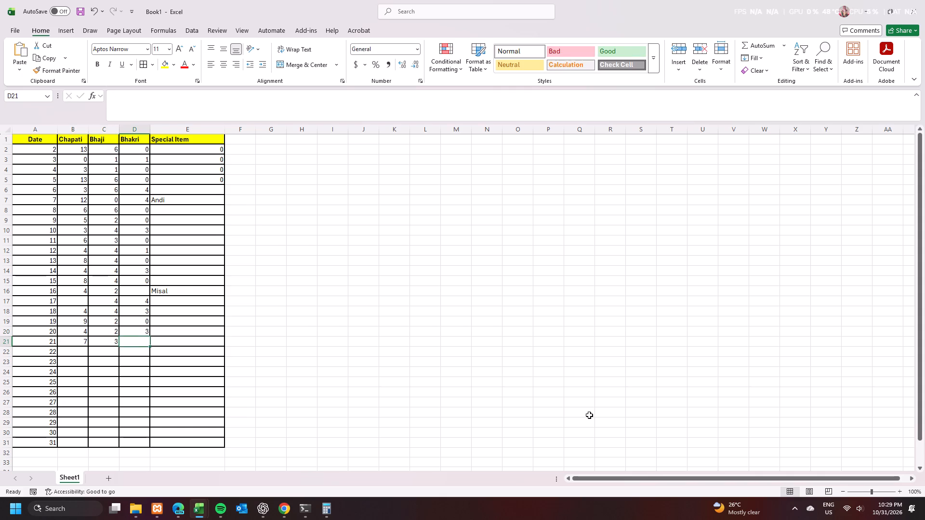
Enter day 22's Chapati quantity as 8 and Bhaji quantity as 2.
key(Left)
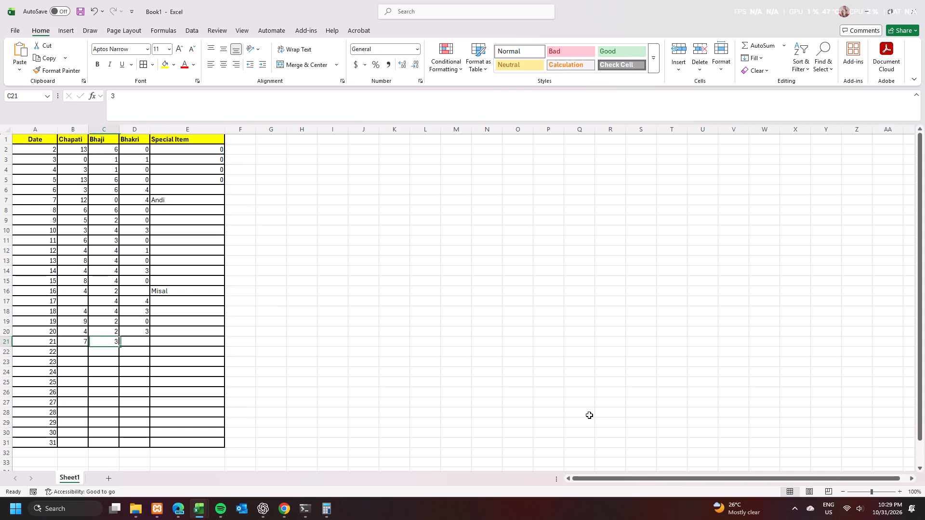
key(Left)
key(Down)
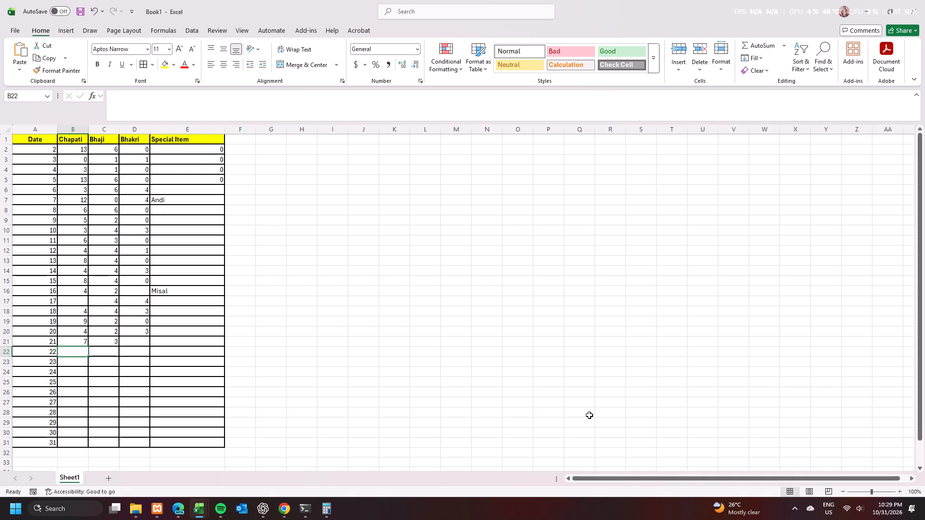
key(8)
key(Right)
key(2)
key(Down)
Enter day 23's quantities: Chapati 4, Bhaji 3 and Bhakri 2, leaving Special Item blank.
key(Left)
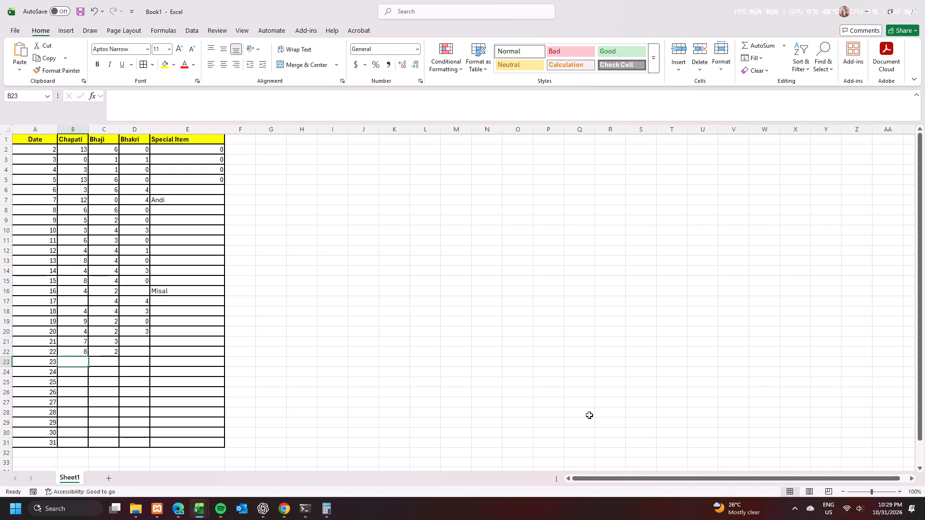
key(4)
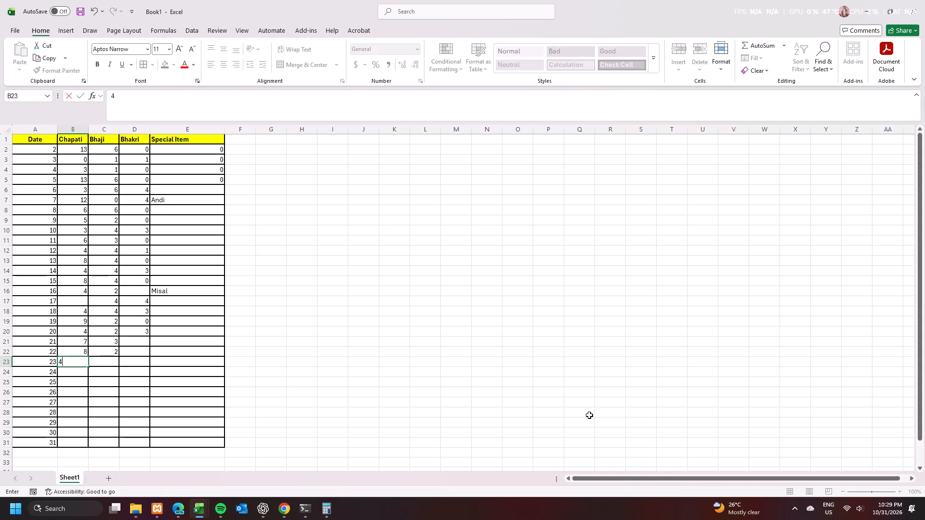
key(Right)
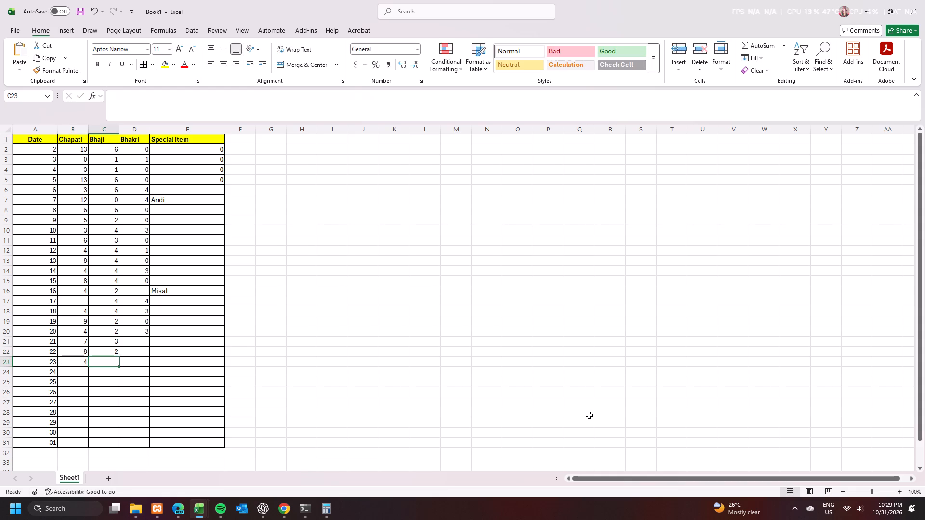
key(3)
key(Right)
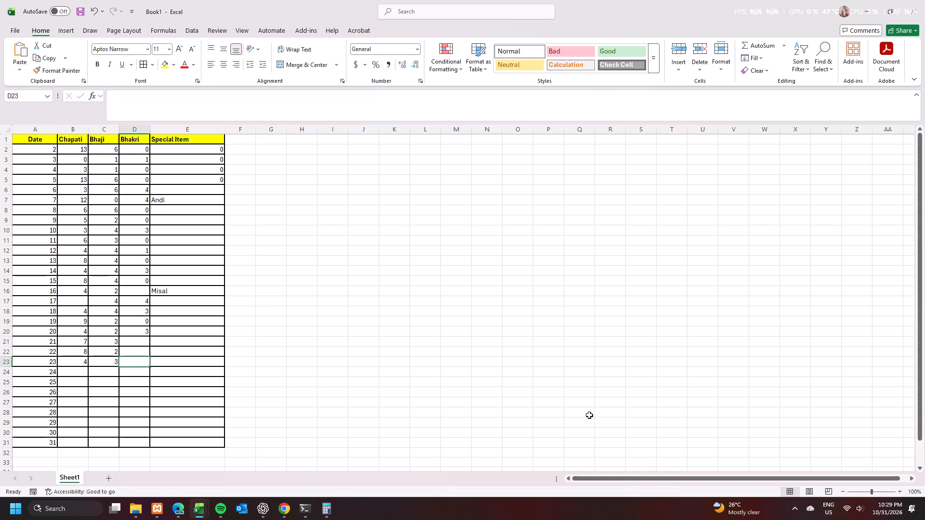
key(2)
key(Up)
Fill in the missing Bhakri quantities for days 21 and 22 with 0.
key(Up)
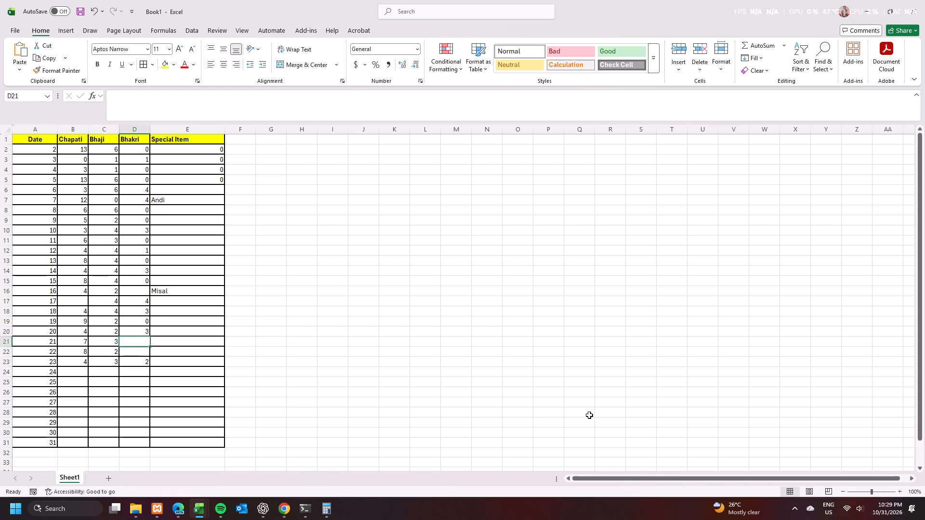
key(0)
key(Down)
key(0)
key(Down)
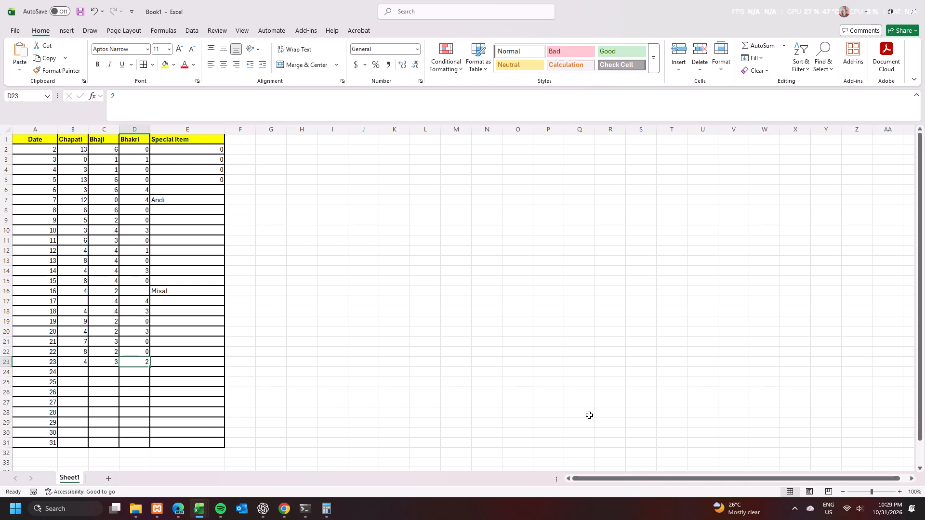
Enter day 24's quantities: Chapati 4, Bhaji 3 and Bhakri 2.
key(Down)
key(Left)
key(Left)
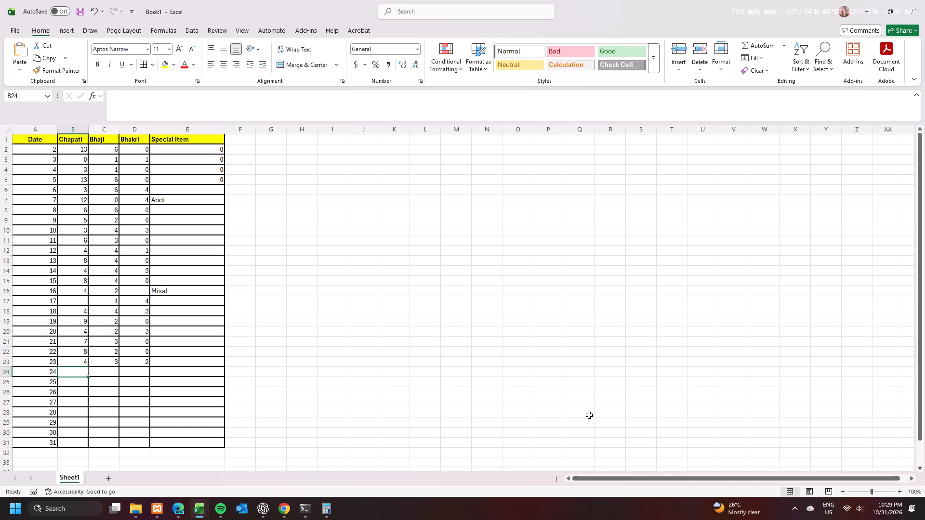
key(4)
key(Right)
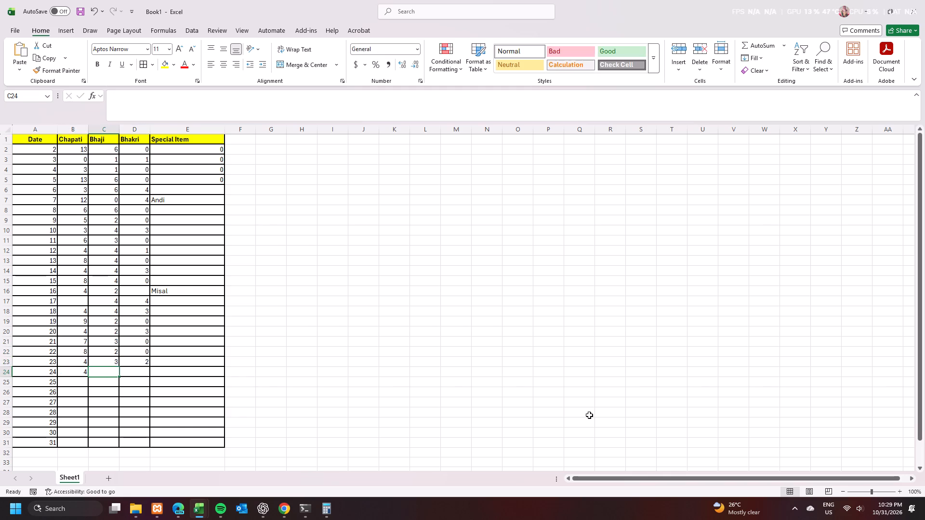
key(3)
key(Right)
key(2)
key(Down)
Enter day 25's quantities: Chapati 4, Bhaji 3 and Bhakri 2.
key(Left)
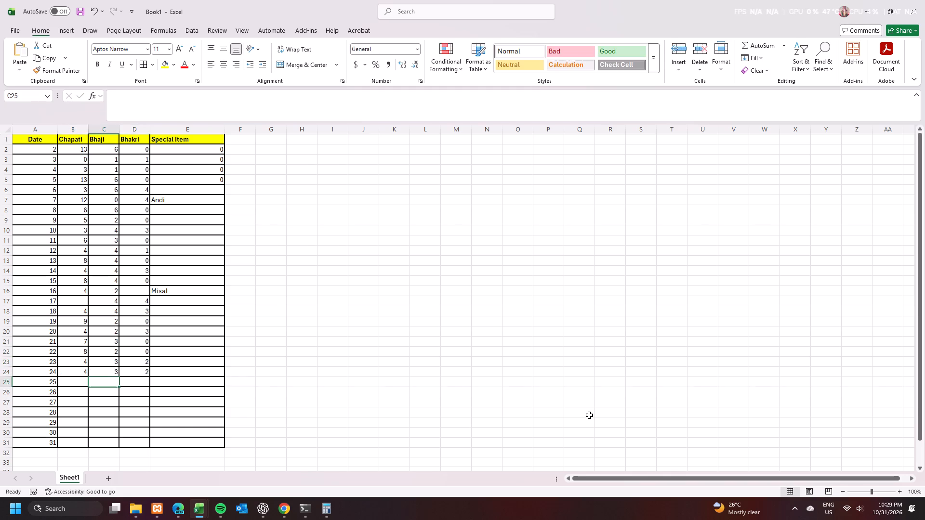
key(Left)
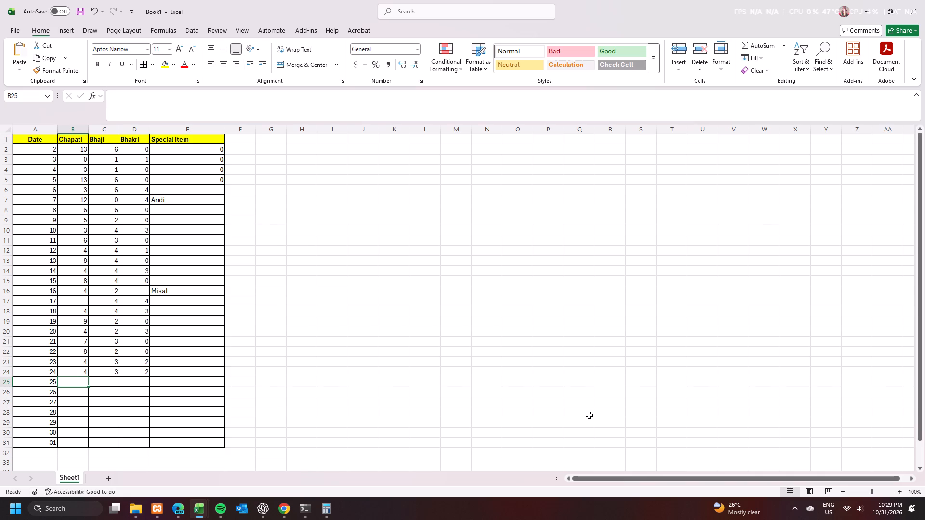
key(4)
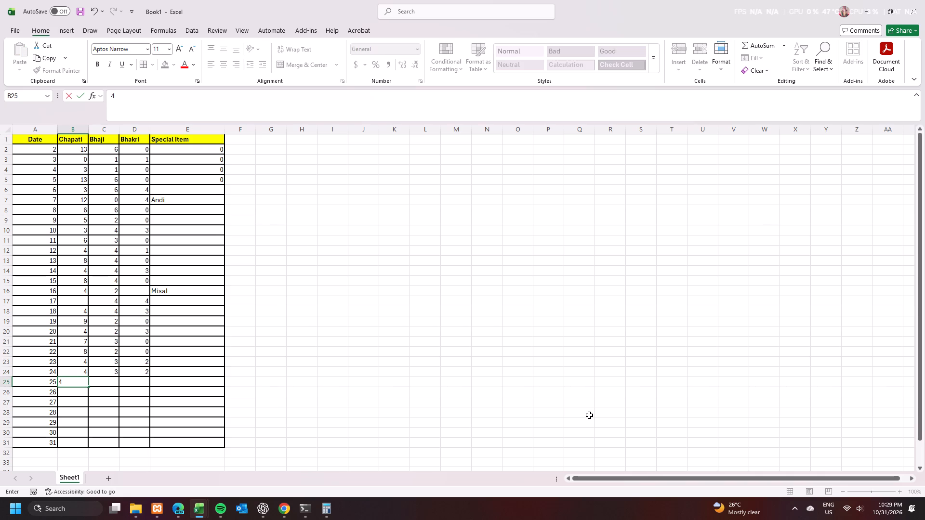
key(Right)
key(3)
key(Right)
key(2)
key(Down)
Enter day 26's quantities: Chapati 4, Bhaji 4 and Bhakri 3.
key(Left)
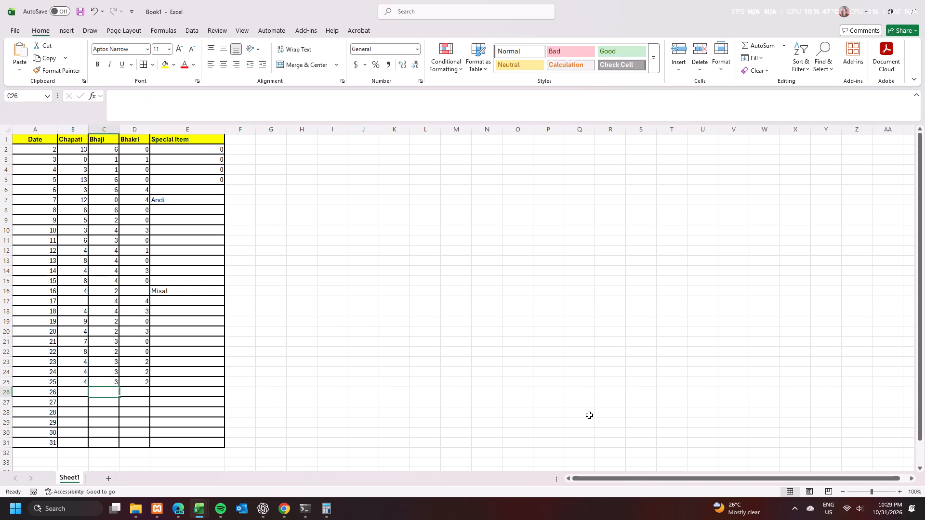
key(Left)
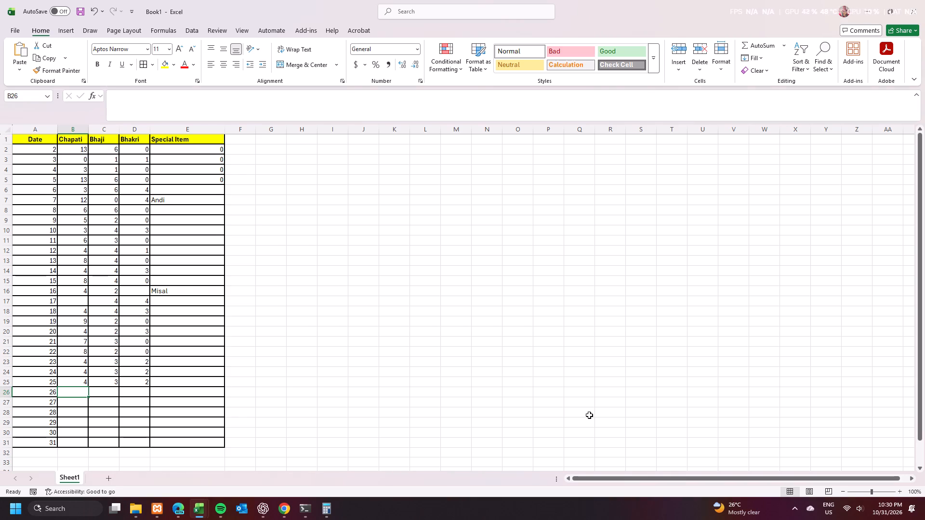
key(4)
key(Right)
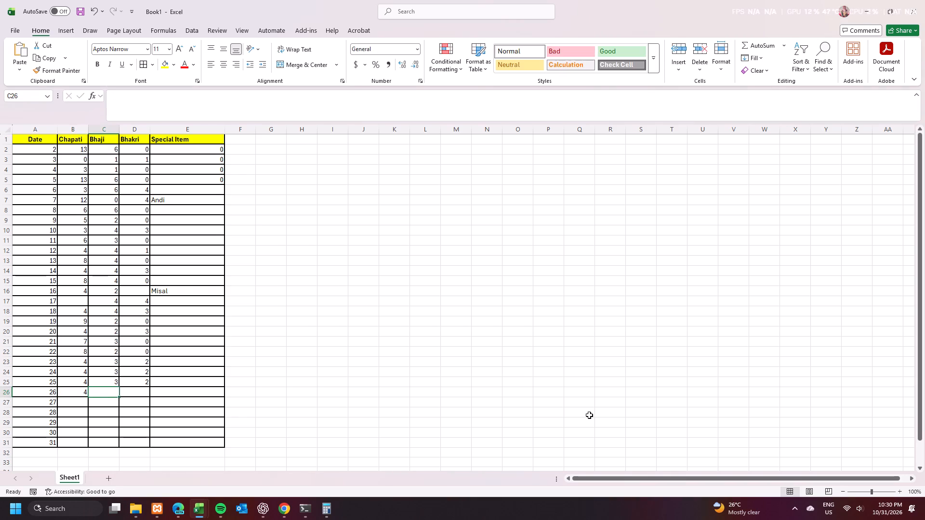
key(4)
key(Right)
key(Left)
key(Right)
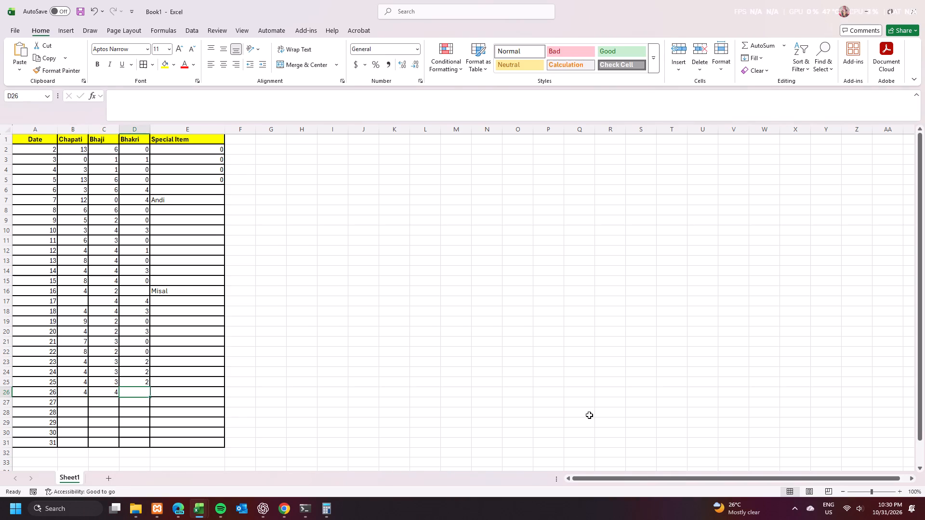
key(3)
key(Down)
Enter day 27's quantities: Chapati 4, Bhaji 4 and Bhakri 2.
key(Left)
key(Left)
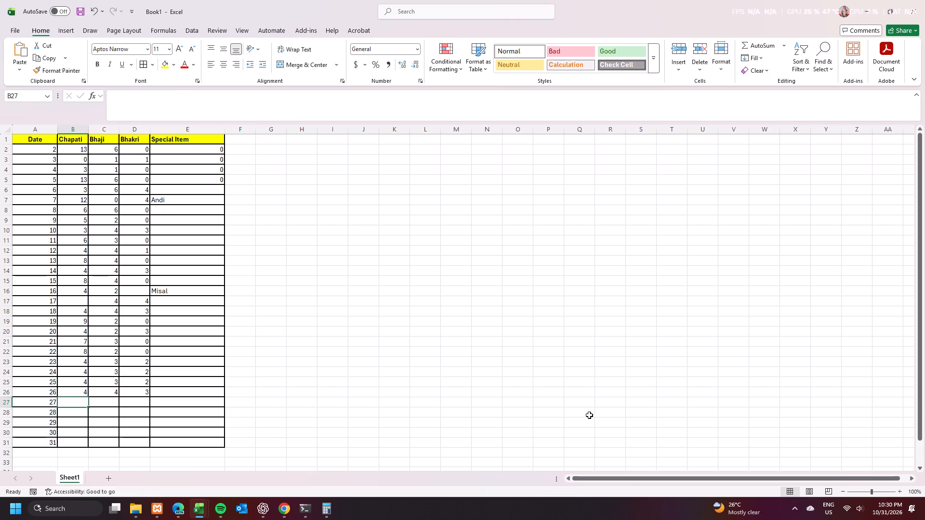
key(4)
key(Right)
key(4)
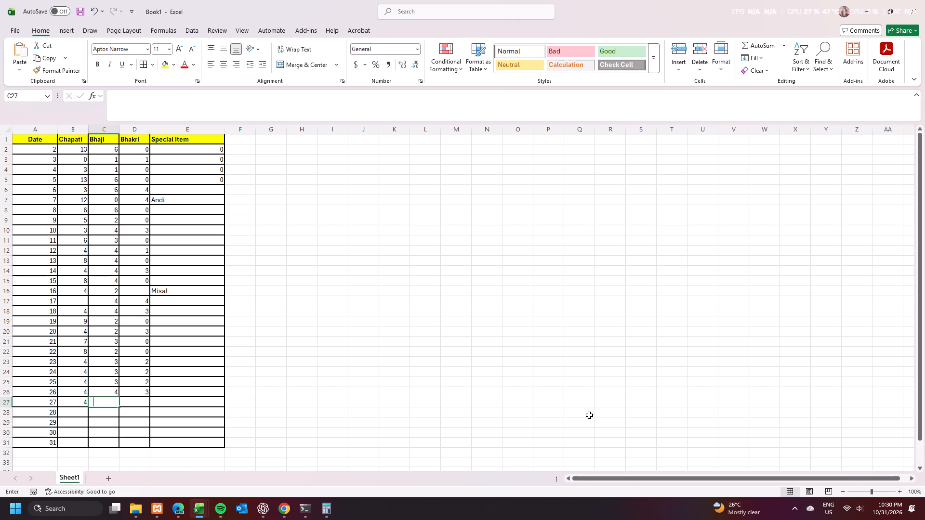
key(Right)
key(2)
key(Down)
Correct day 27's Bhakri quantity to 3.
key(Left)
key(Left)
key(Right)
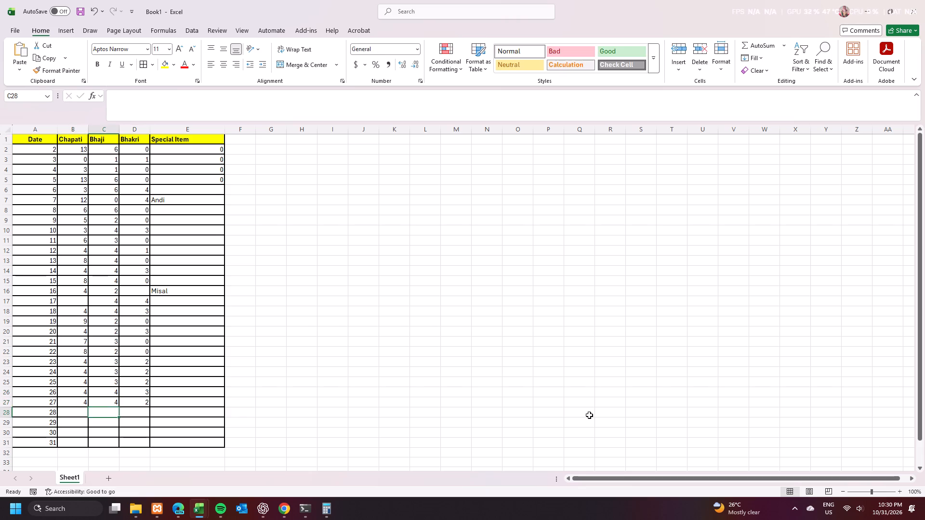
key(Right)
key(Up)
key(3)
key(Down)
Enter day 28's quantities: Chapati 9, Bhaji 4 and Bhakri 0.
key(Left)
key(Left)
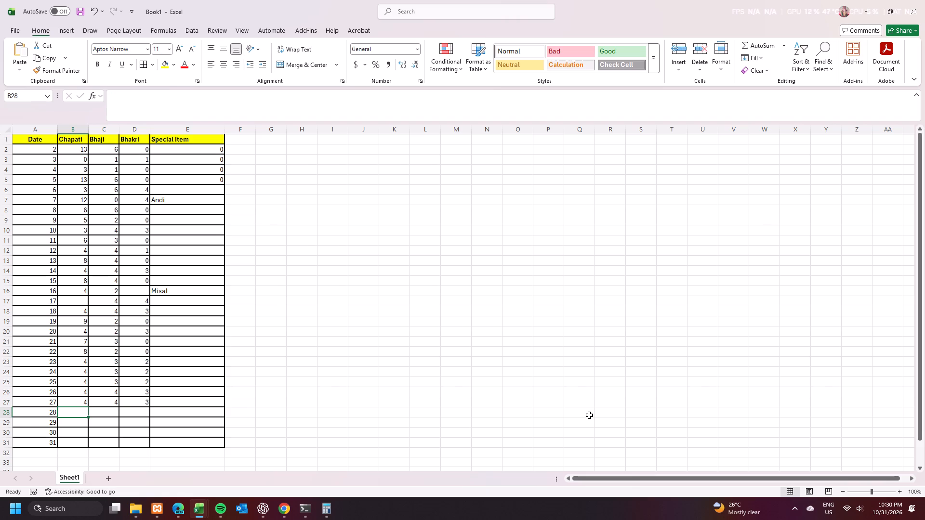
key(9)
key(Right)
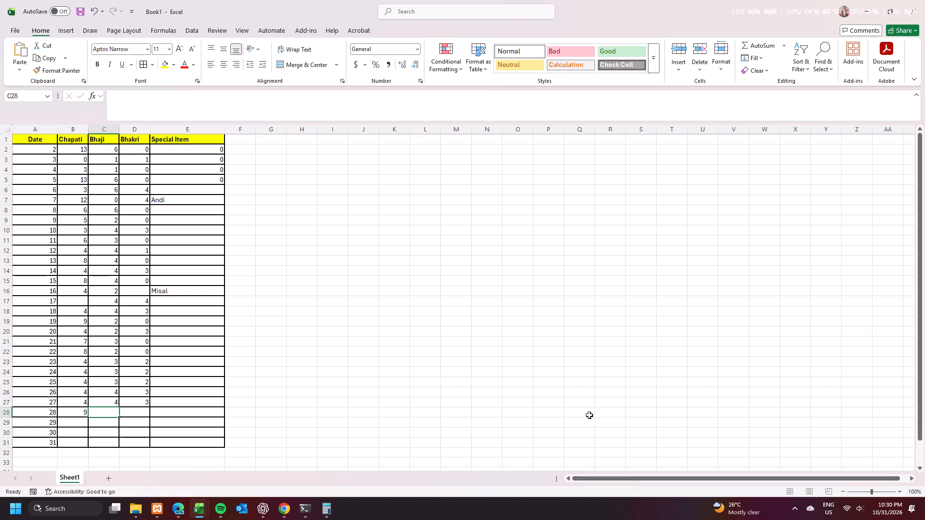
key(4)
key(Right)
key(0)
key(Down)
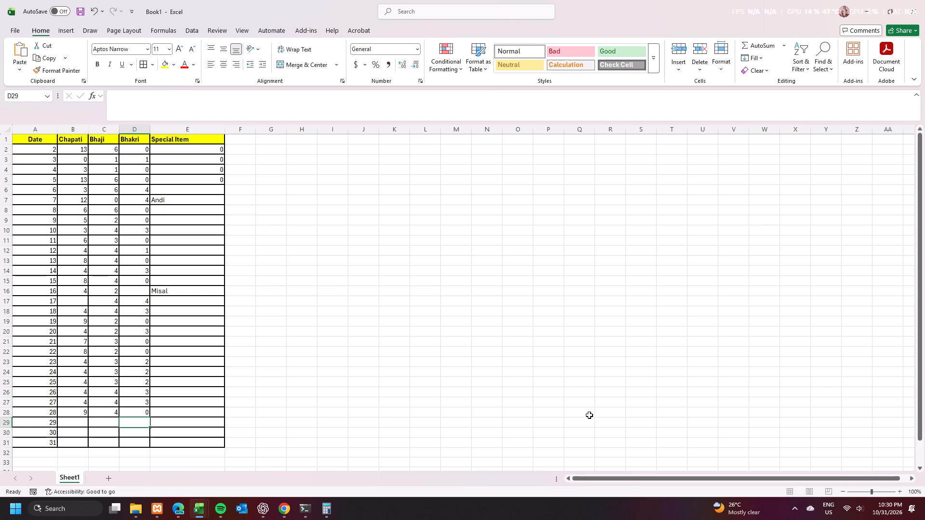
Enter day 29's quantities: Bhakri 3, Bhaji 2 and Chapati 5.
key(Left)
key(Left)
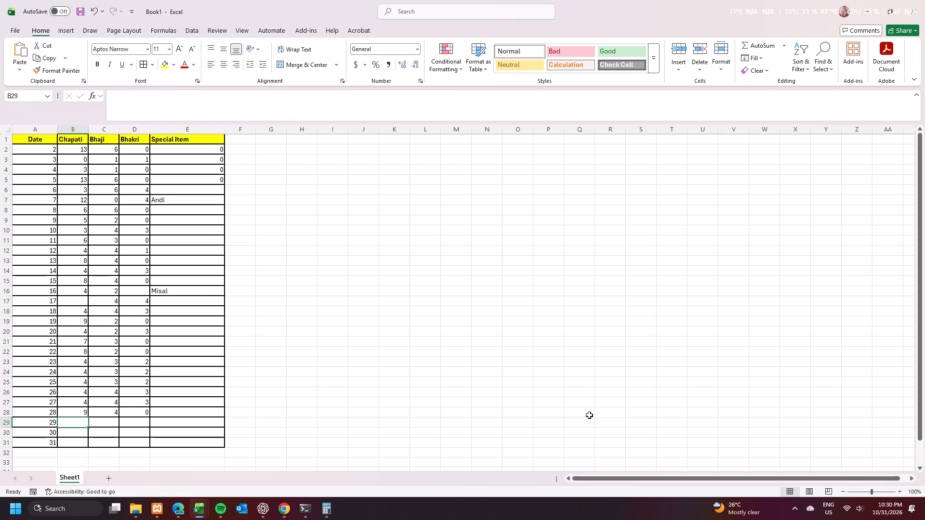
key(Right)
key(Right)
key(3)
key(Left)
key(Left)
key(Right)
key(2)
key(Left)
key(5)
key(Down)
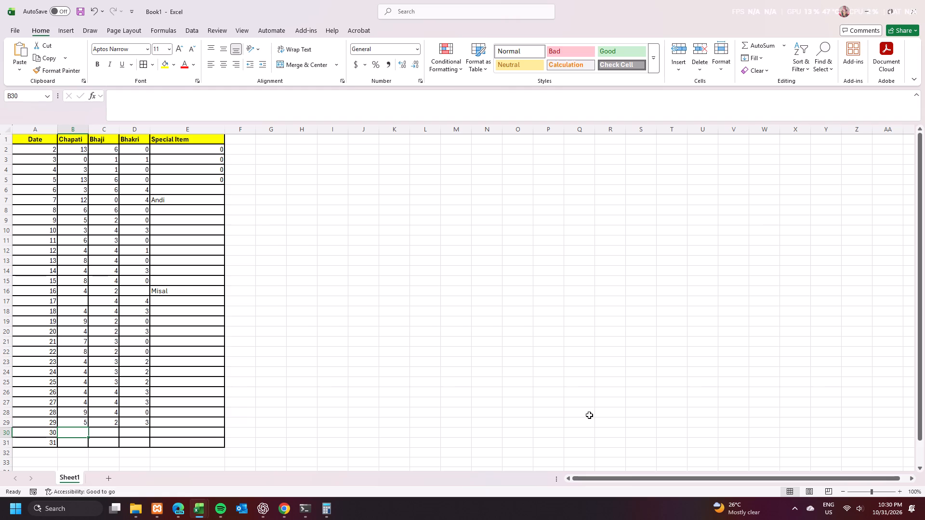
Enter day 30's quantities: Chapati 4, Bhaji 2 and Bhakri 0.
key(4)
key(Right)
key(2)
key(Right)
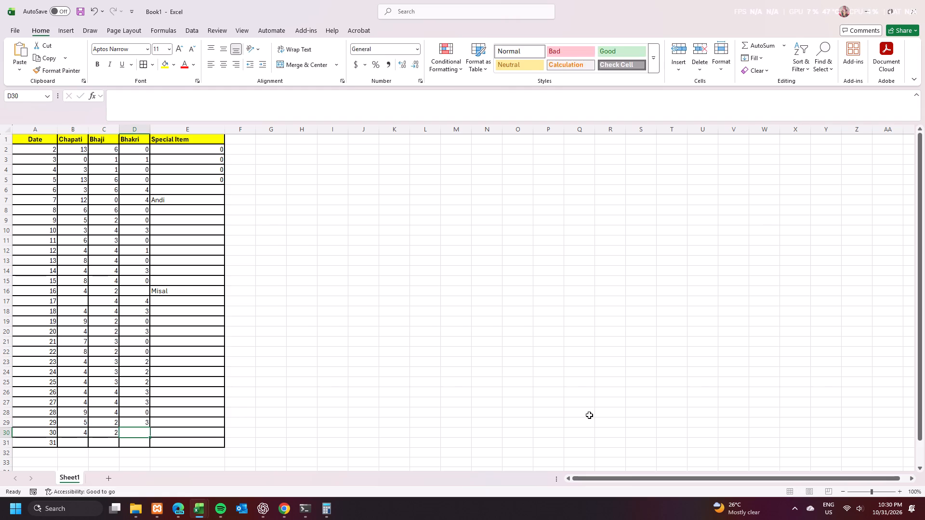
key(0)
key(Down)
Enter day 31's quantities: Chapati 4, Bhaji 4 and Bhakri 1.
key(Left)
key(Left)
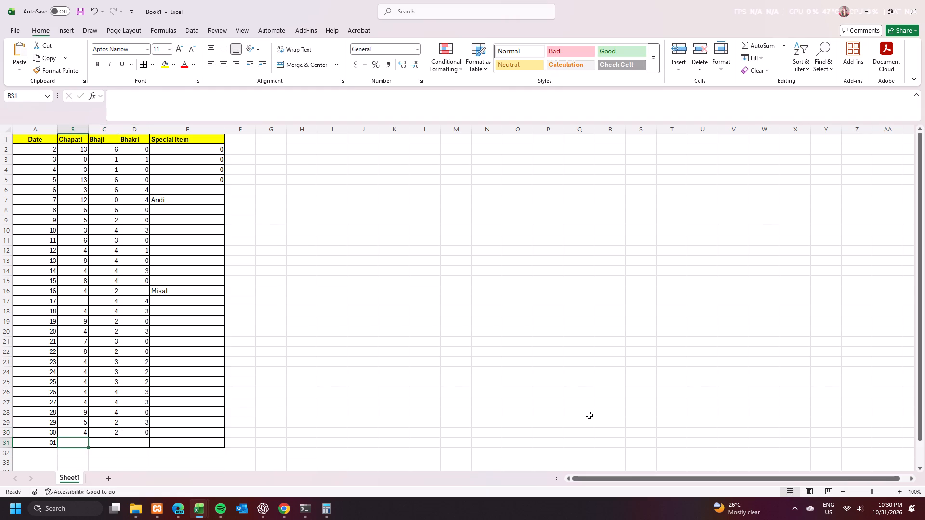
key(4)
key(Right)
key(4)
key(Right)
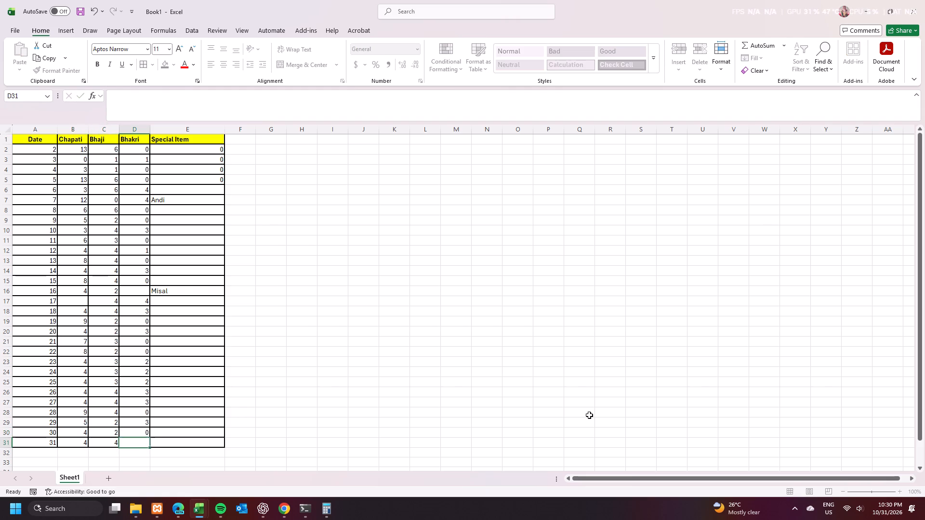
key(1)
drag(702, 378, 691, 378)
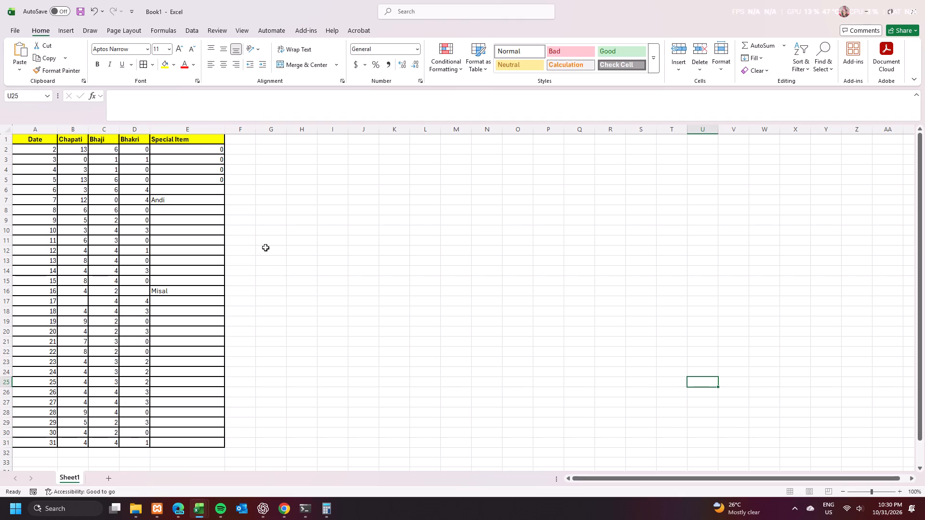
Highlight the Andi and Misal cells in the Special Item column with yellow fill.
click(199, 202)
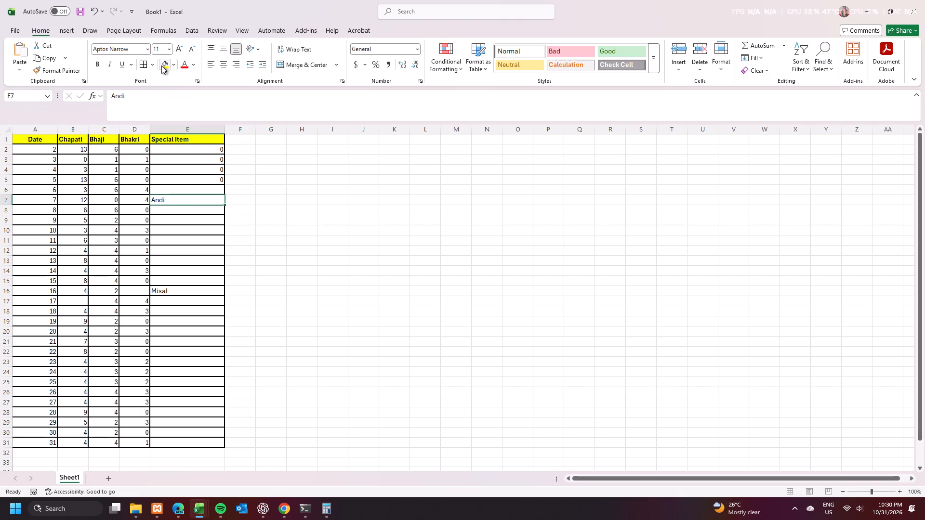
click(161, 65)
click(181, 294)
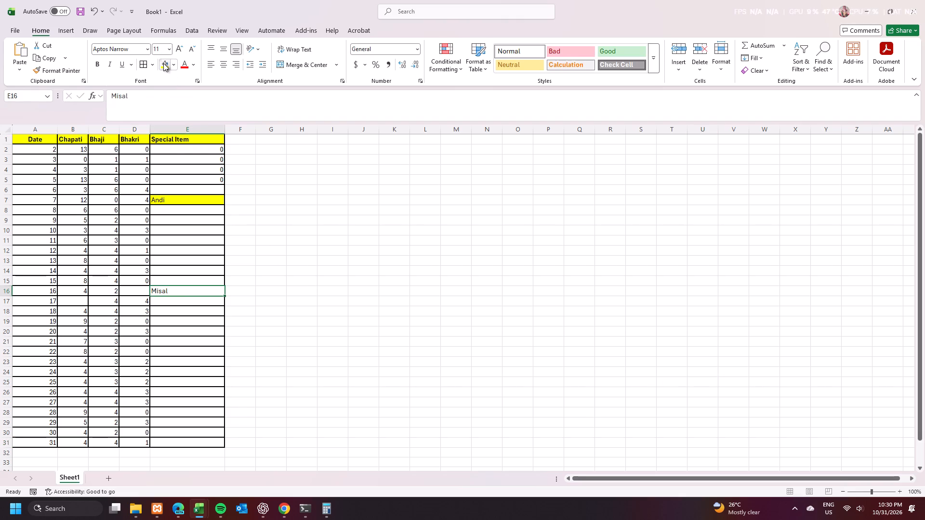
click(163, 63)
click(224, 268)
Fill in the missing Bhakri quantity for day 16 with 0.
click(130, 289)
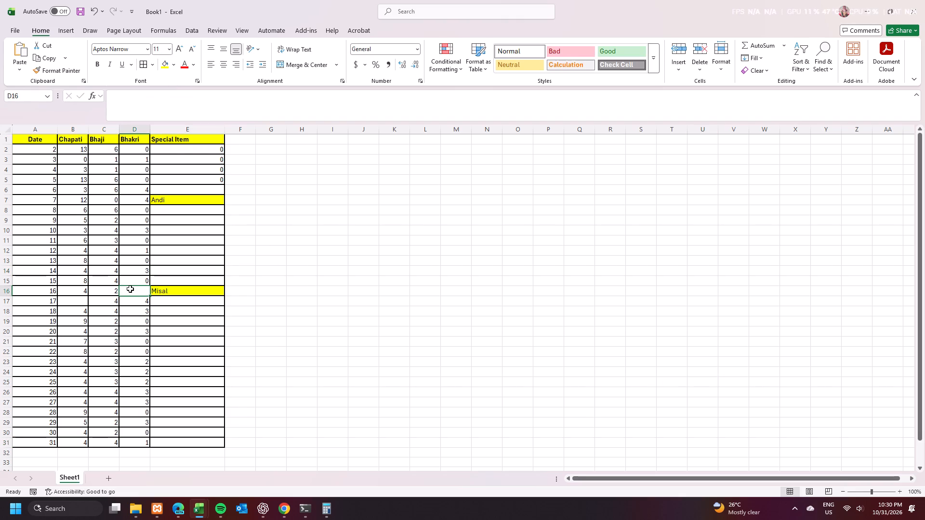
key(0)
click(408, 278)
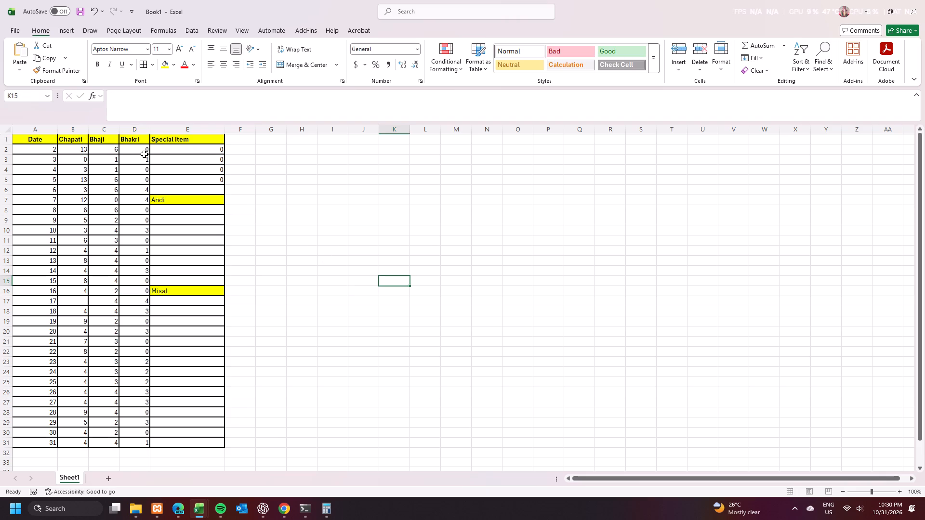
Insert a blank column before the Date column for a row label.
drag(139, 151, 140, 442)
scroll(193, 418, down, 3)
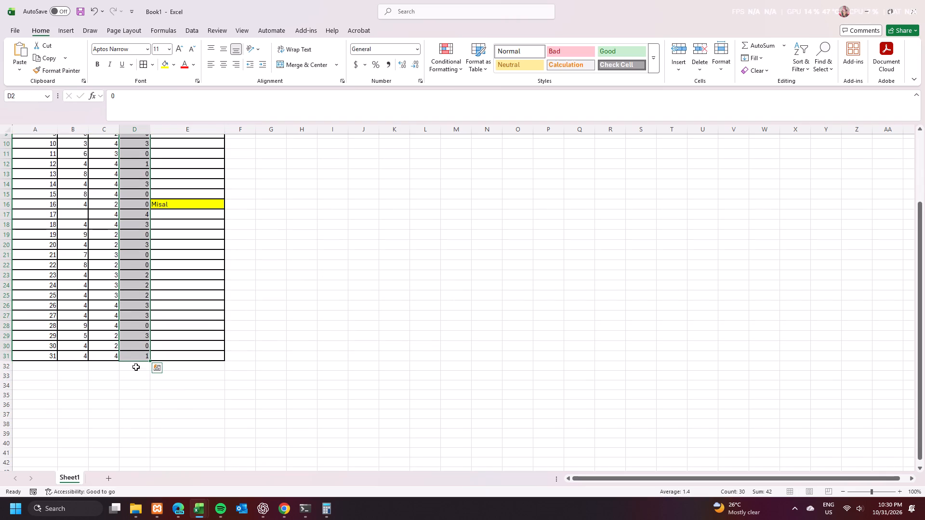
click(136, 367)
click(31, 366)
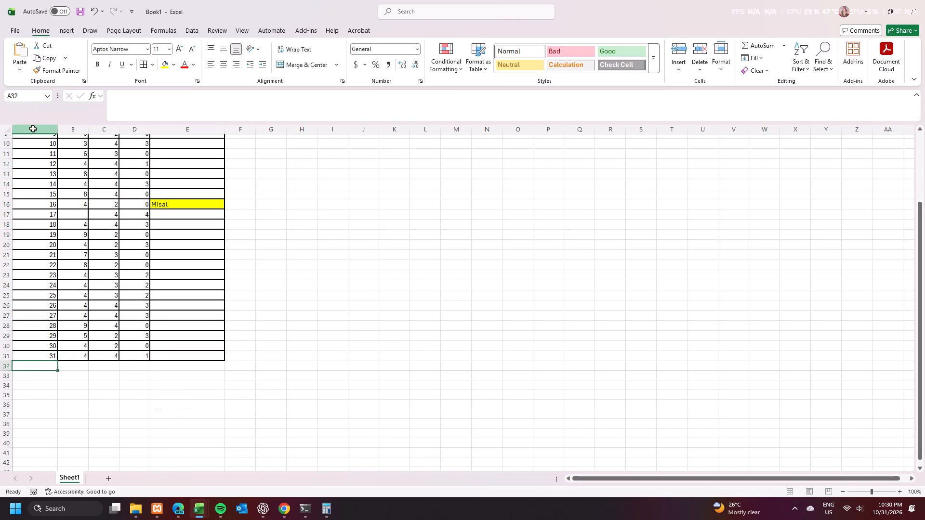
click(33, 129)
right_click(33, 129)
click(49, 220)
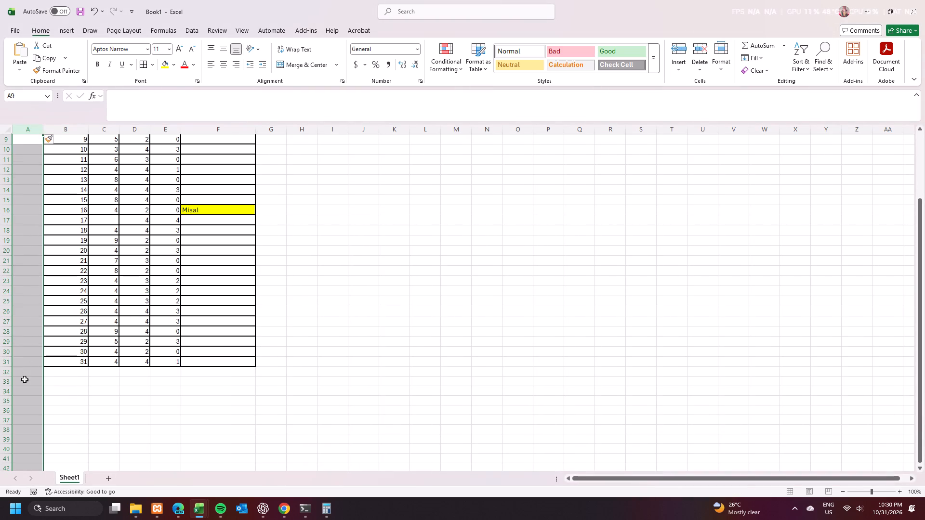
Label the row below day 31 as Total in the new first column and enter NA under Date.
click(34, 374)
text(Total)
key(Right)
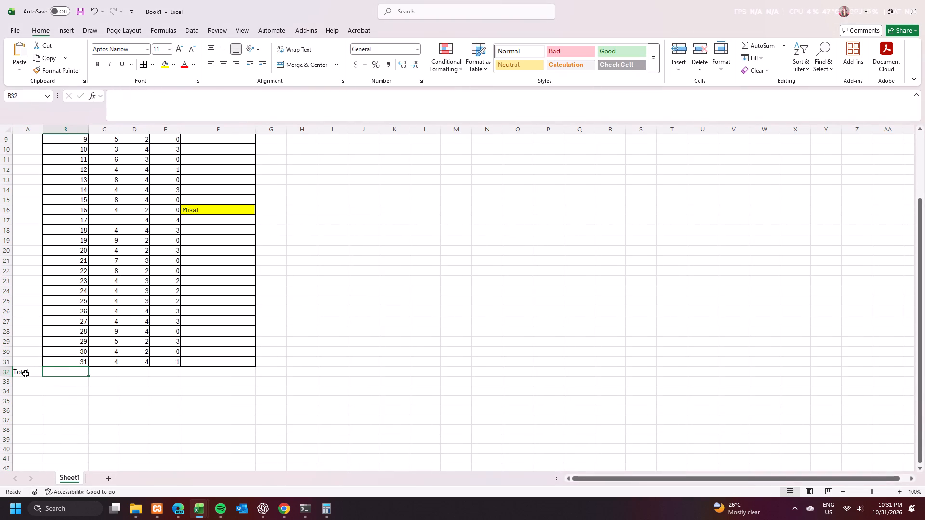
text(NA)
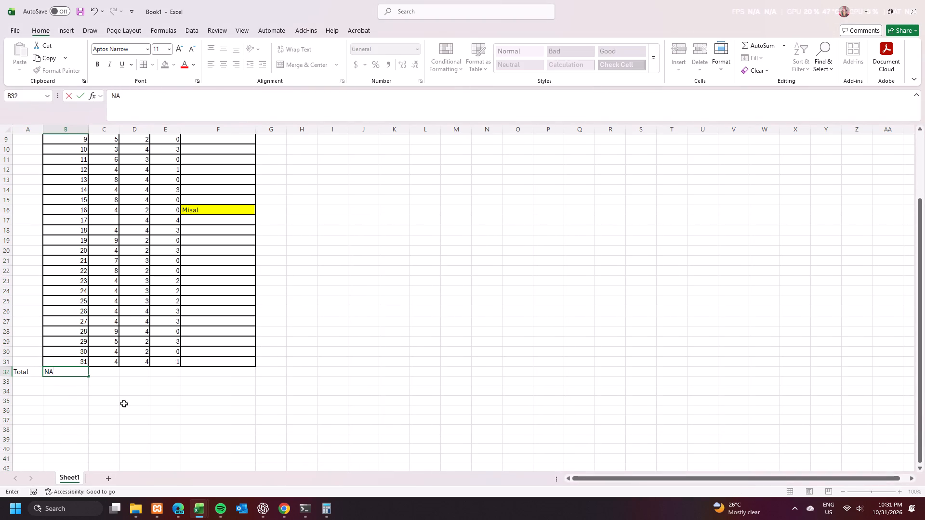
click(111, 375)
Sum the Chapati quantities for days 2 to 31 and enter 166 in the Total row.
scroll(110, 403, down, 1)
scroll(110, 403, up, 7)
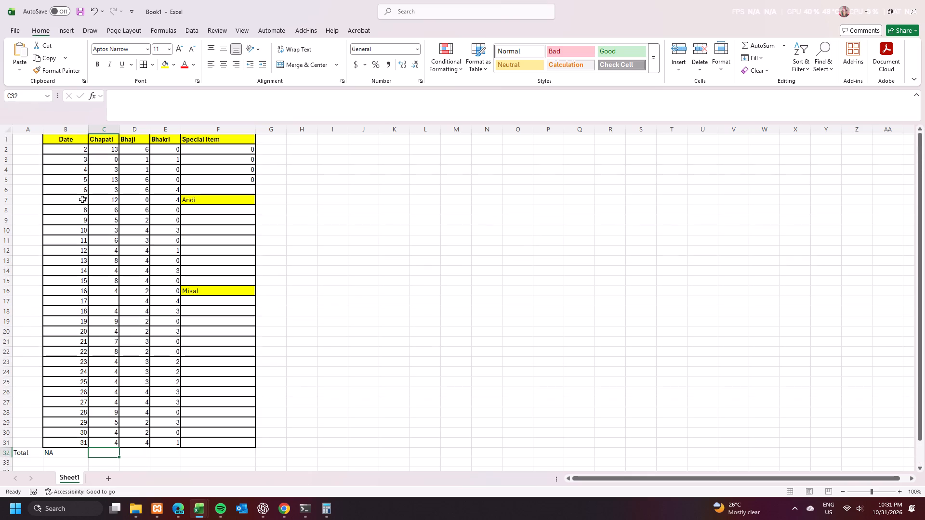
drag(109, 149, 112, 445)
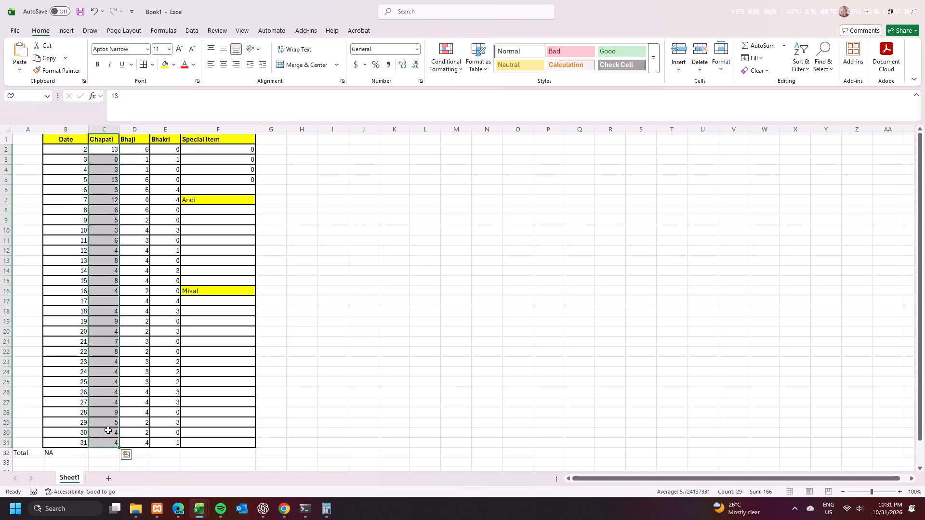
scroll(108, 428, down, 2)
click(106, 399)
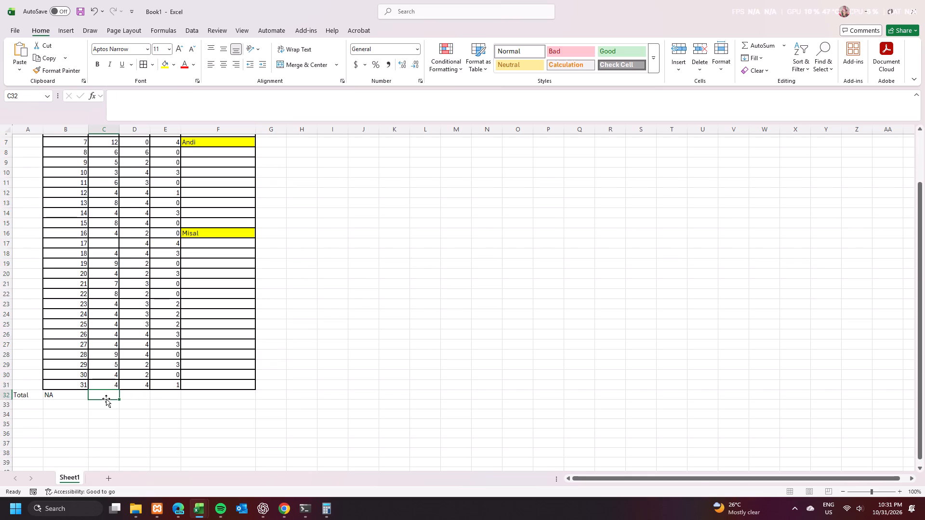
text(166)
key(Right)
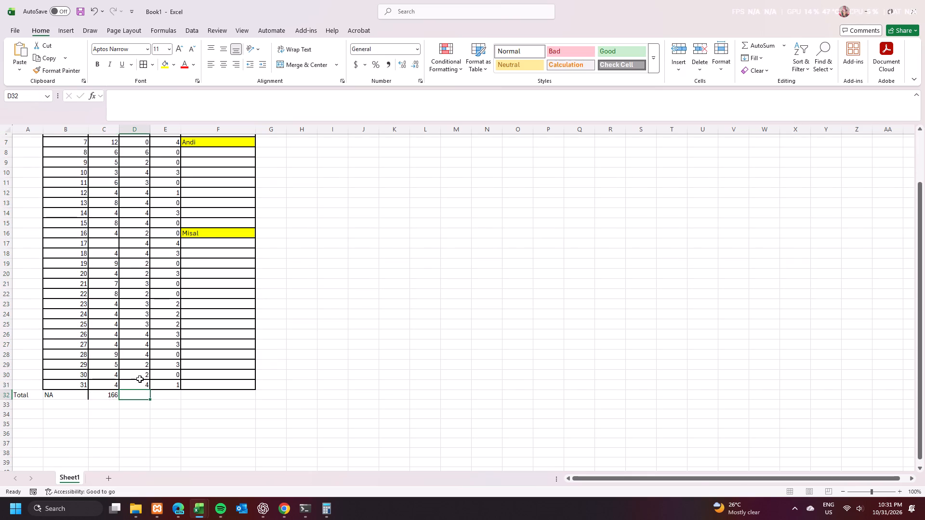
Check the sum of the Bhaji quantities for days 2 to 31 and enter 100 under Bhaji in the Total row.
scroll(194, 338, up, 8)
drag(143, 150, 151, 376)
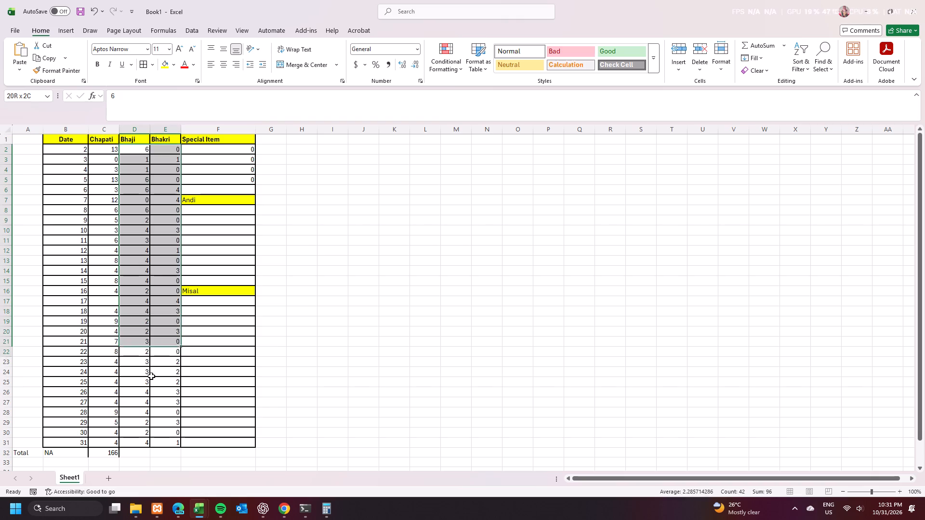
drag(151, 376, 140, 446)
scroll(241, 291, down, 1)
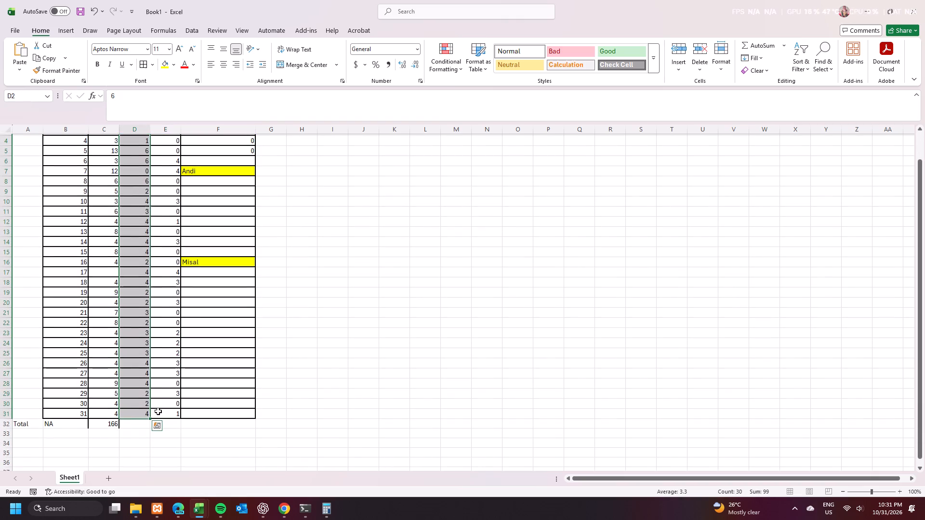
click(137, 423)
text(99)
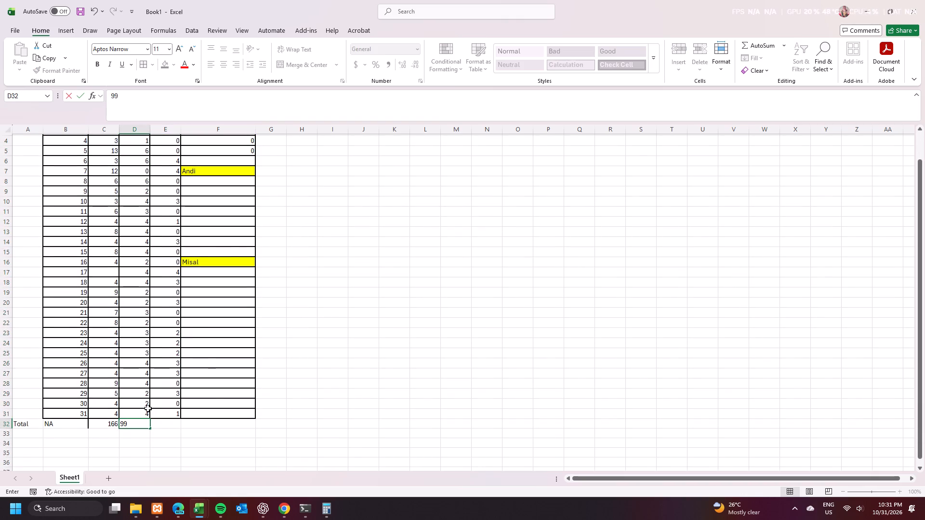
scroll(191, 307, up, 7)
scroll(188, 323, down, 3)
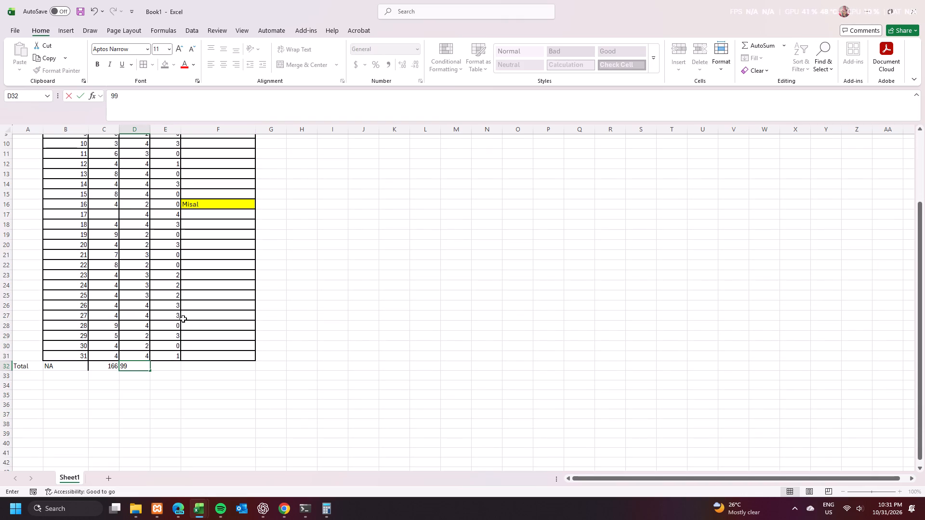
key(BackSpace)
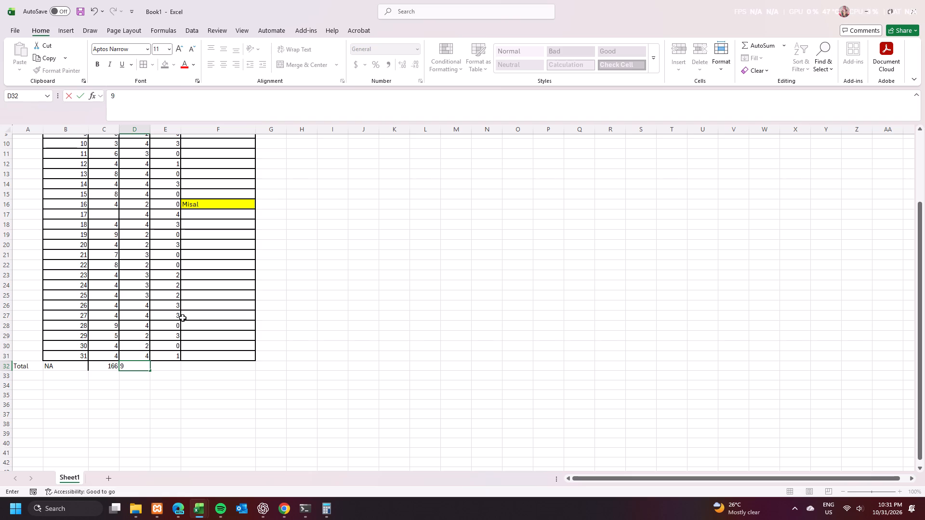
key(BackSpace)
key(BackSpace)
text(100)
Sum the Bhakri quantities for days 2 to 31 and enter 42 under Bhakri in the Total row.
scroll(183, 318, up, 5)
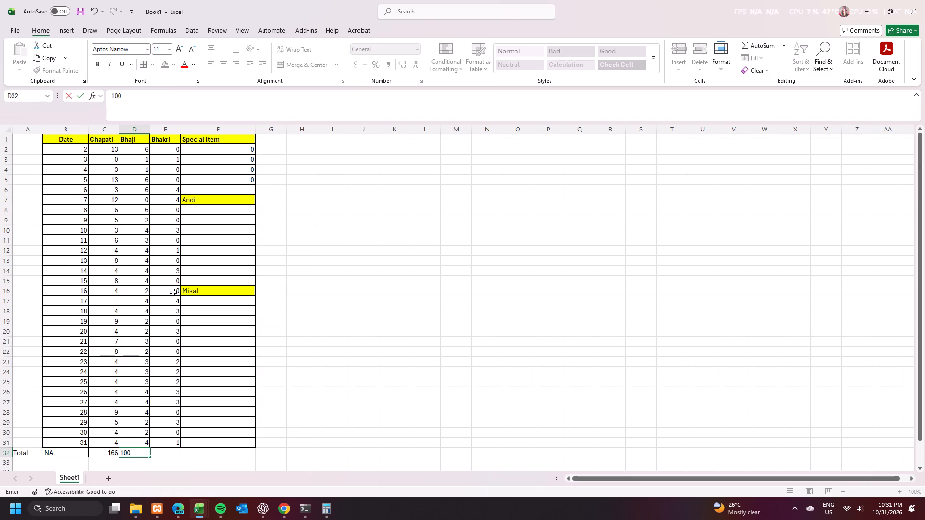
scroll(173, 292, up, 2)
drag(173, 148, 172, 443)
scroll(184, 440, down, 2)
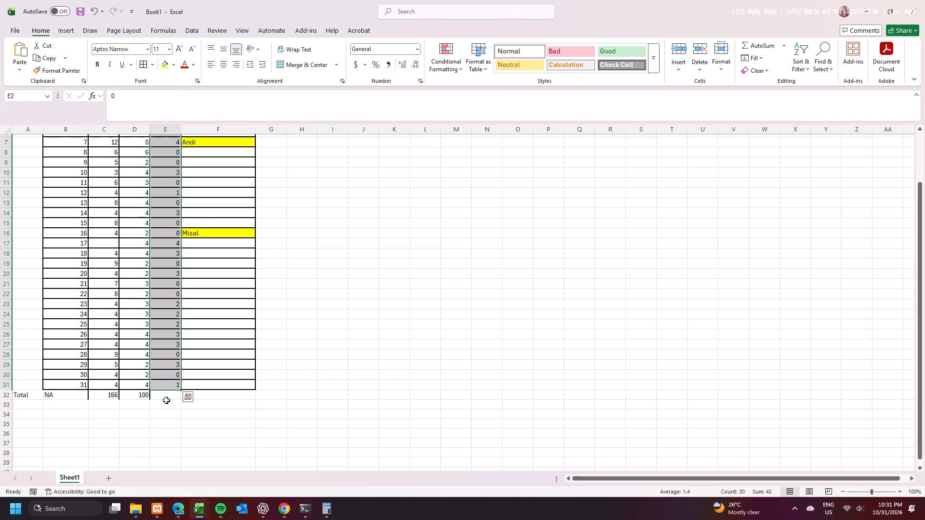
click(166, 400)
click(166, 397)
text(42)
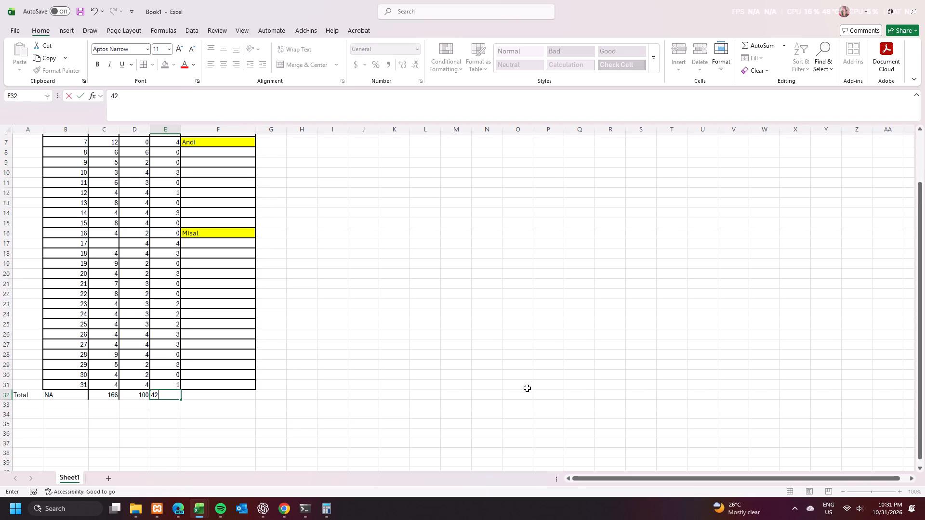
click(527, 388)
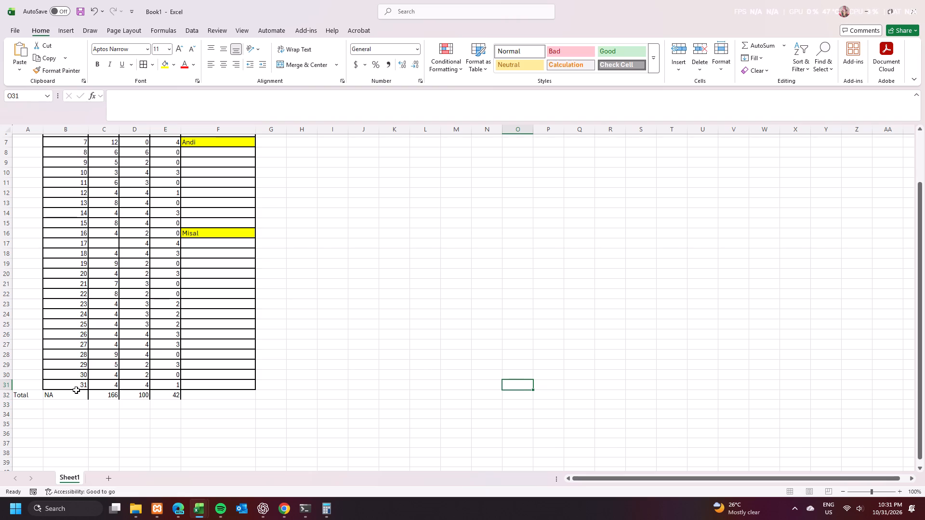
Center the Total row from its label through the Bhakri total and apply outline and inside borders.
drag(20, 395, 159, 395)
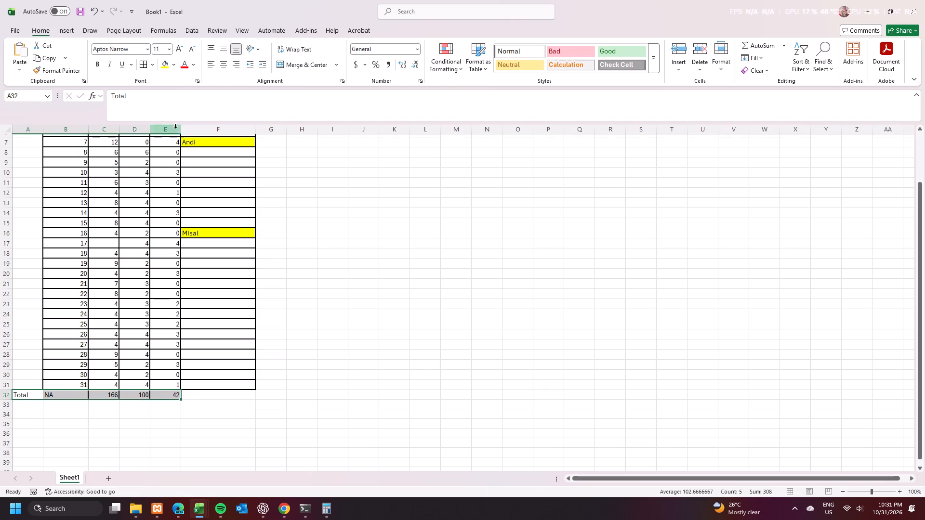
click(221, 65)
click(151, 65)
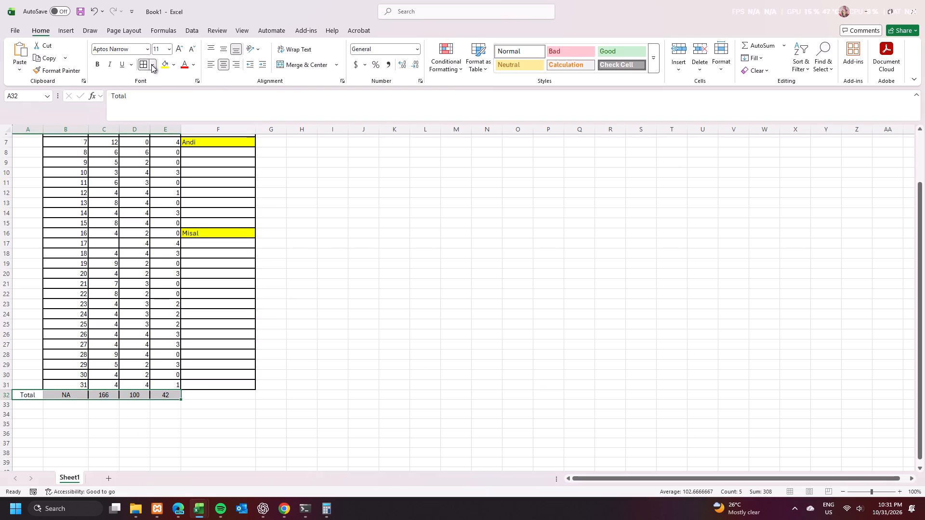
click(173, 351)
click(399, 199)
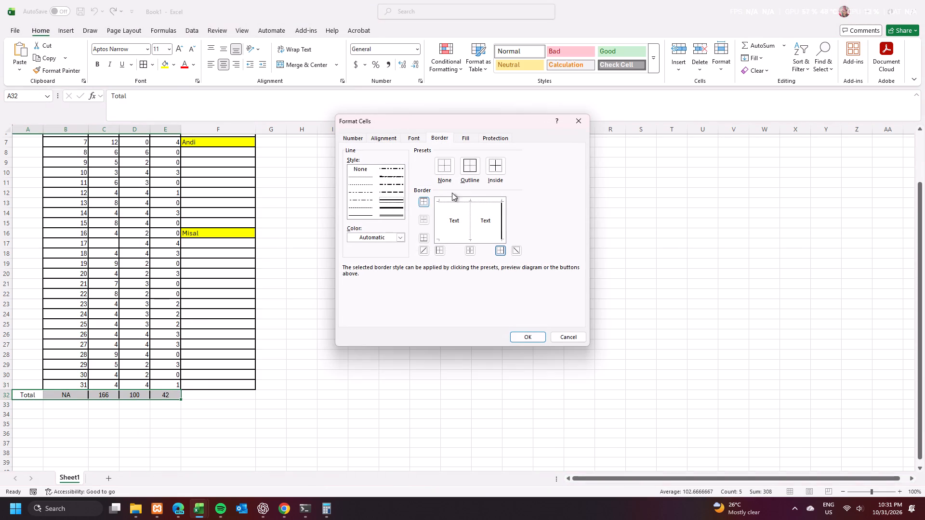
click(472, 164)
click(491, 164)
click(528, 338)
click(507, 330)
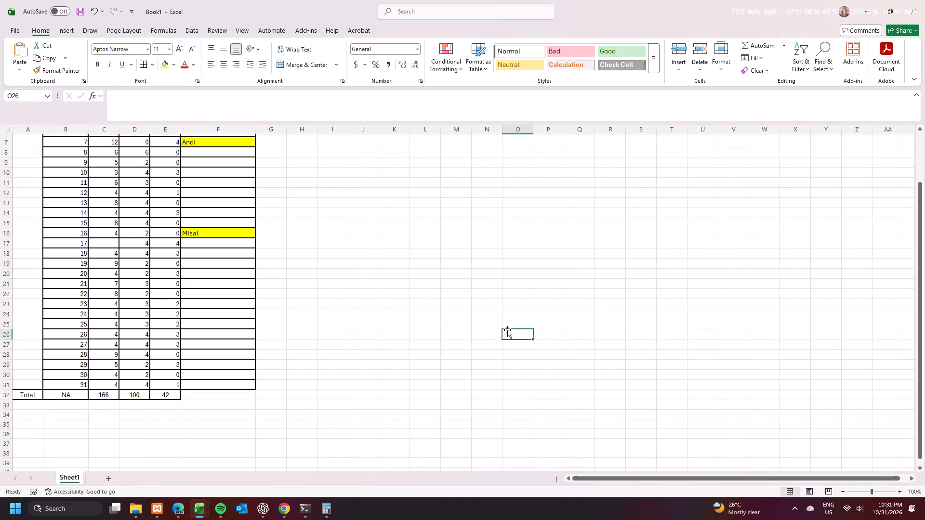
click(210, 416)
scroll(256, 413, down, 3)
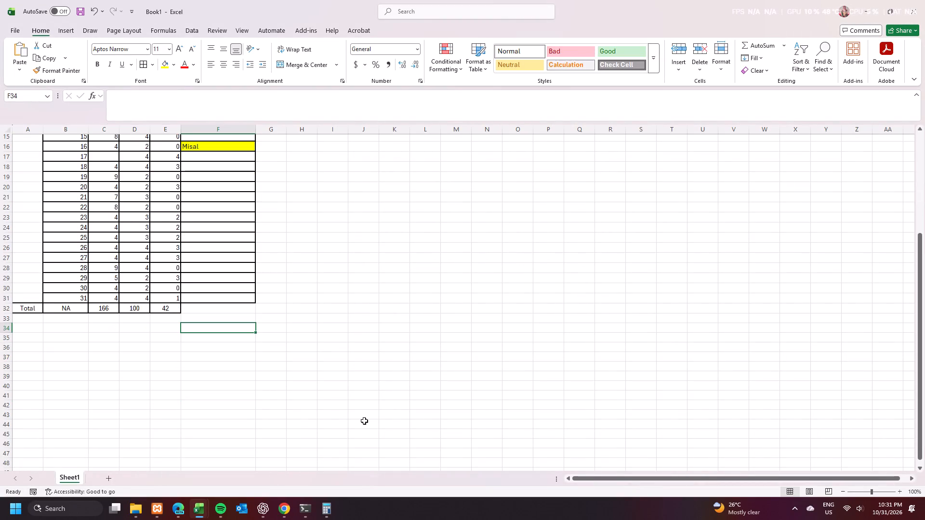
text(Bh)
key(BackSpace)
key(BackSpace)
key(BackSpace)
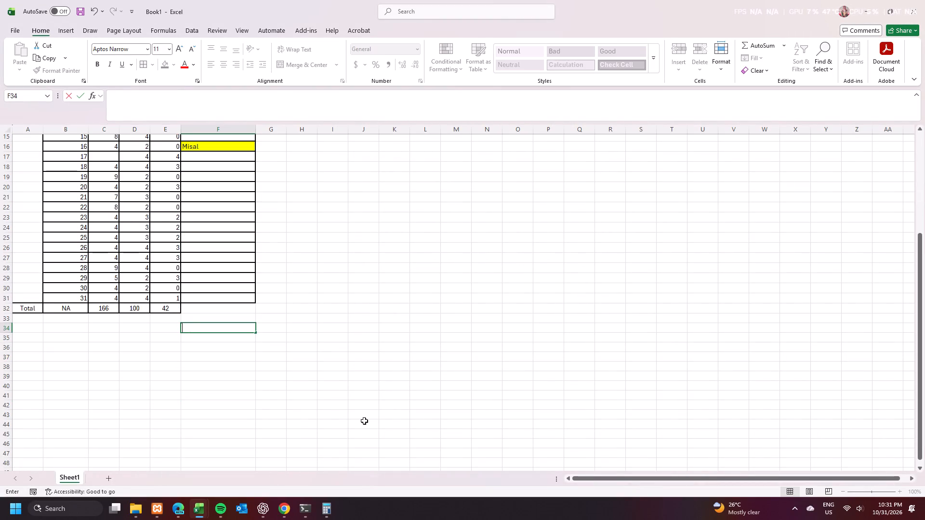
Widen the blank columns J and K together to make room for a summary table.
scroll(364, 421, up, 7)
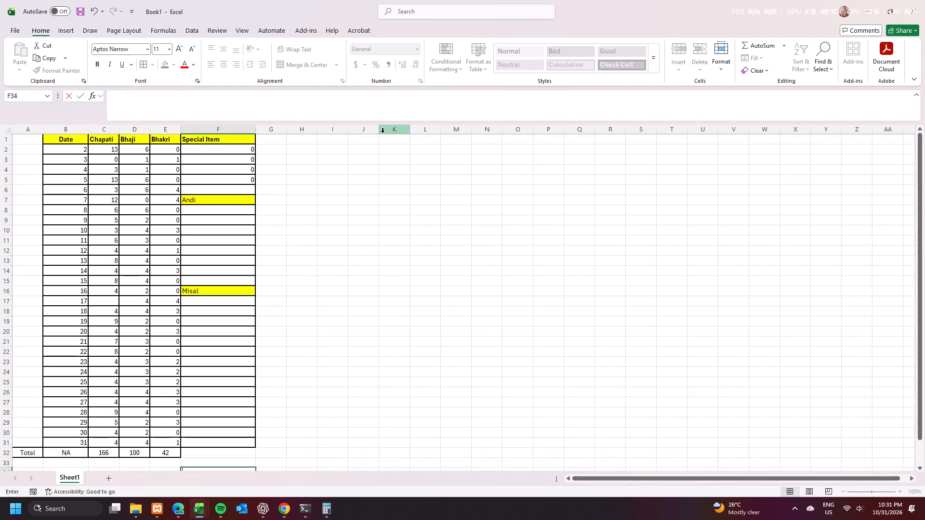
drag(378, 129, 385, 130)
drag(377, 130, 403, 134)
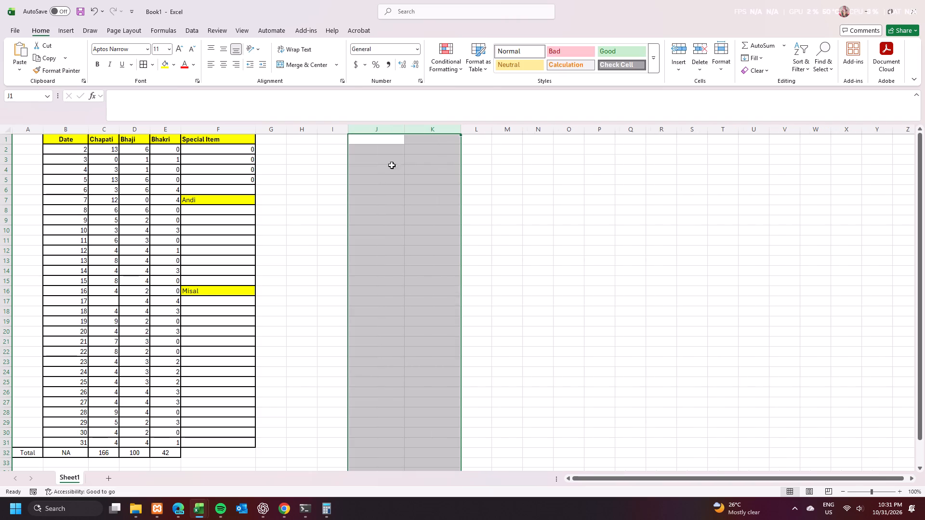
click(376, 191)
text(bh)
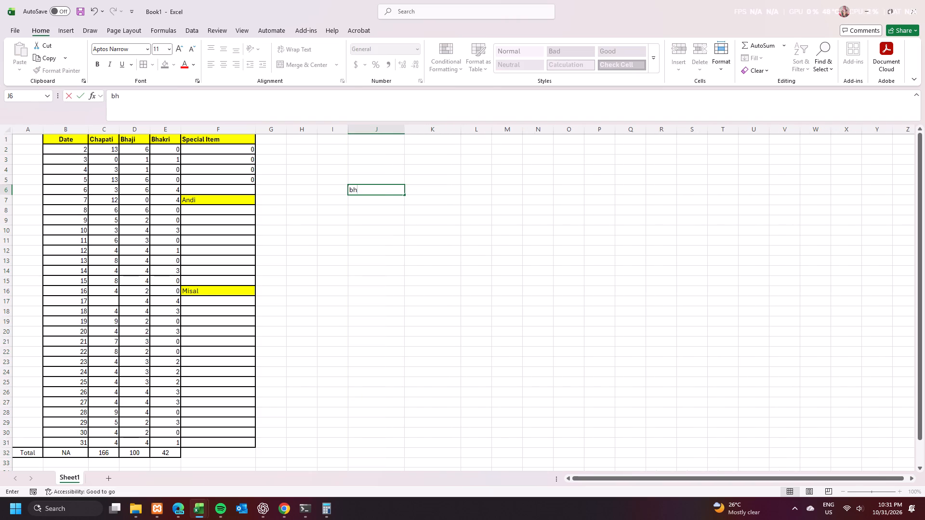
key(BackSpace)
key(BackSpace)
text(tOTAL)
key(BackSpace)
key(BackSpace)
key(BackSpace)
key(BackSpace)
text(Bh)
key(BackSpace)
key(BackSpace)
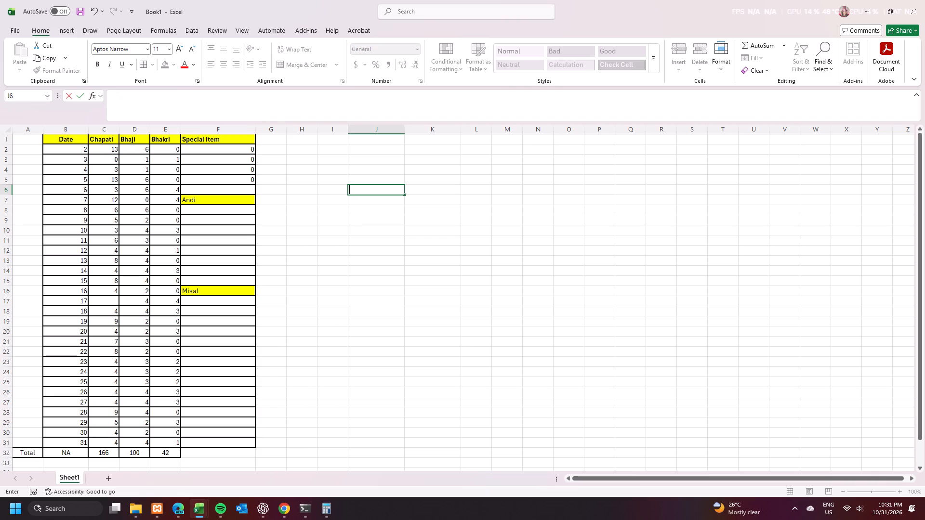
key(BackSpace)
Enter the heading Reference in cell J5 and list Bhakri and Bhaji in the two cells below it.
key(Up)
text(Reference)
key(Down)
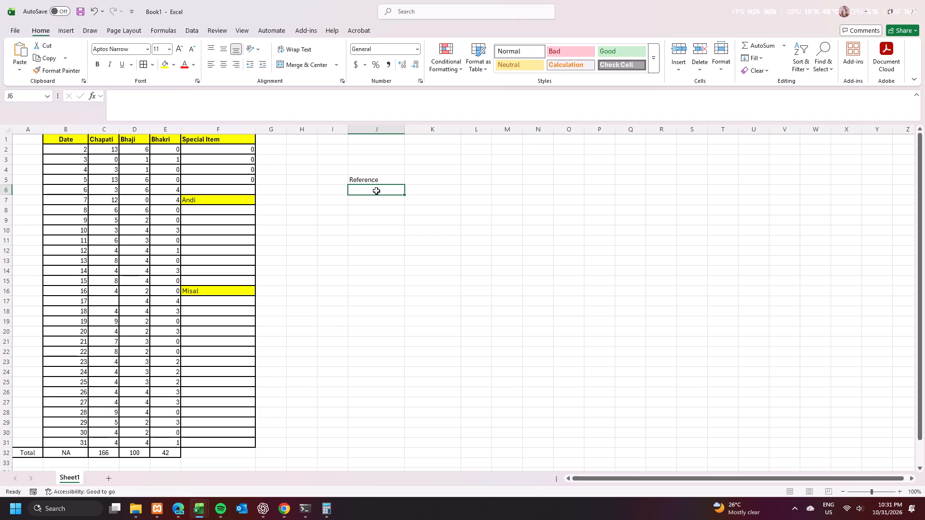
text(bh)
key(BackSpace)
key(BackSpace)
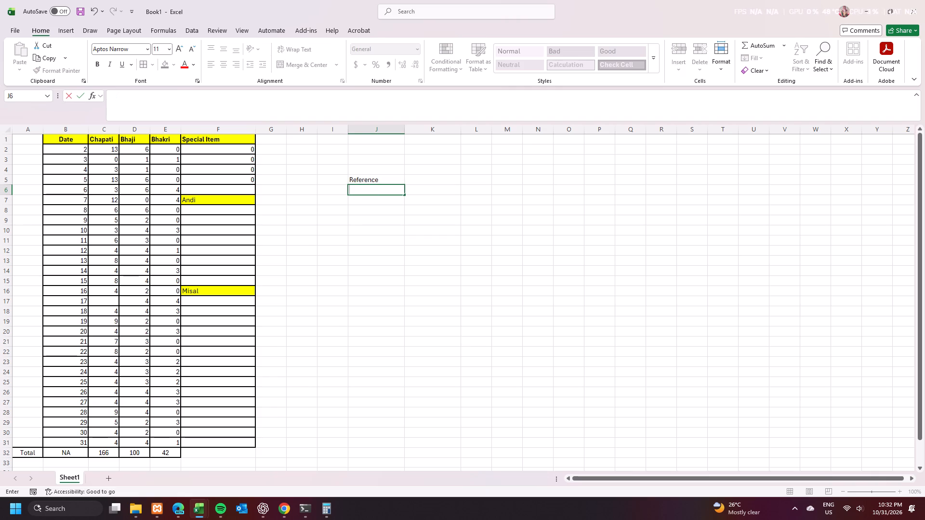
text(Bhakri)
key(Down)
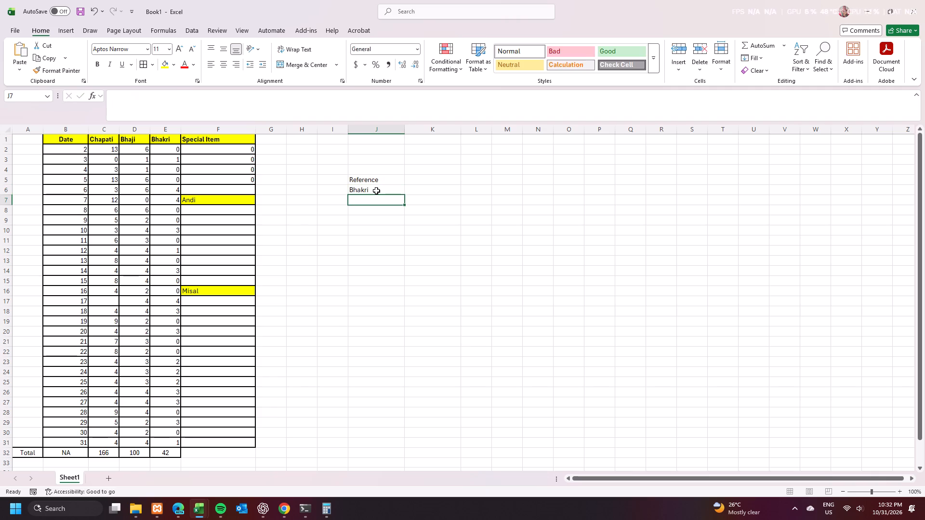
text(Bhaji)
key(Down)
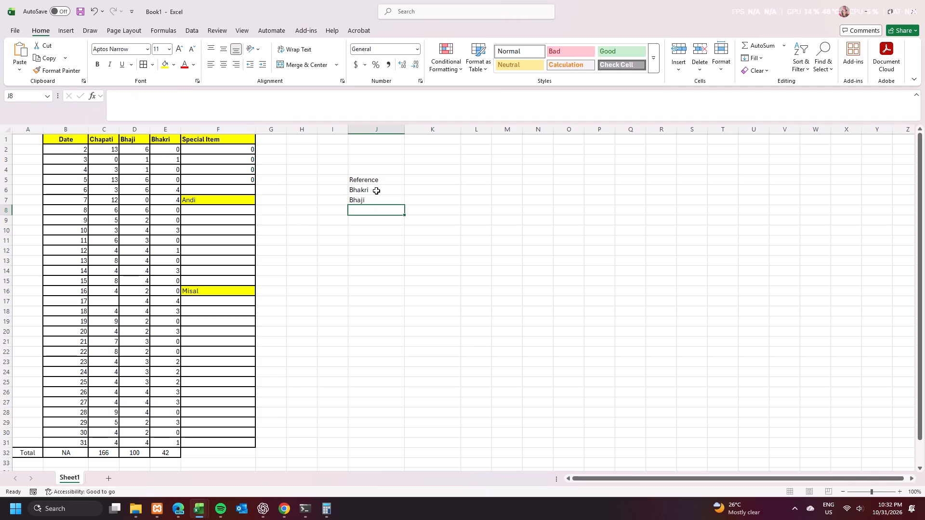
Change the first item under Reference to Chapati and enter Bhakri as the third item, below Bhaji.
key(shift+c)
key(Up)
key(Up)
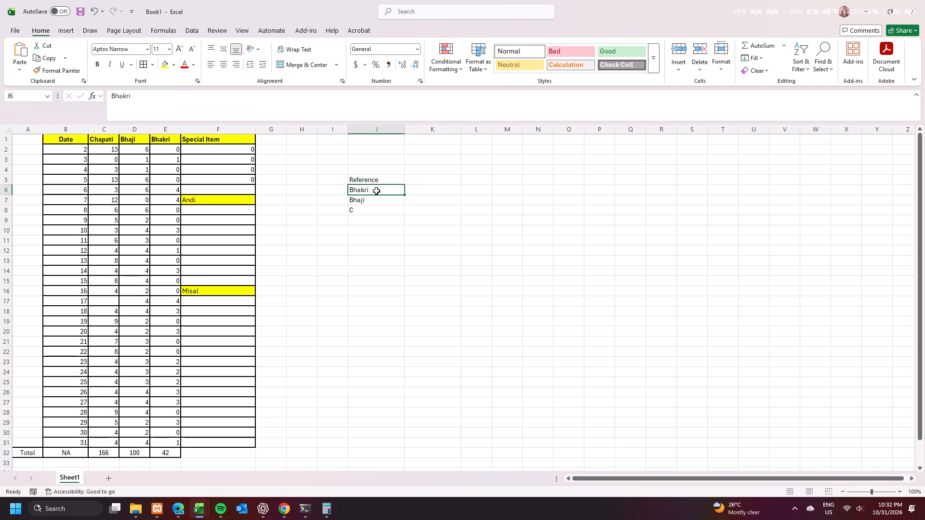
key(BackSpace)
text(Chapa)
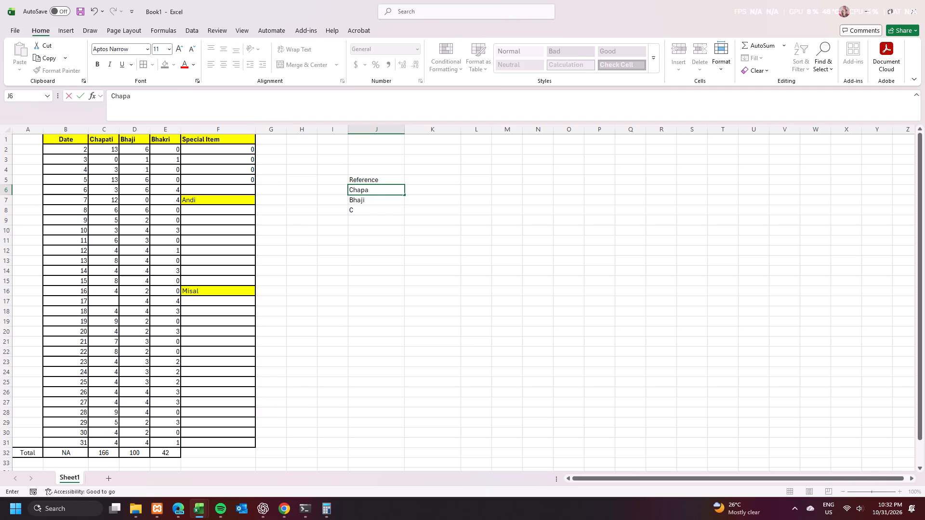
key(BackSpace)
text(ati)
key(Down)
key(Down)
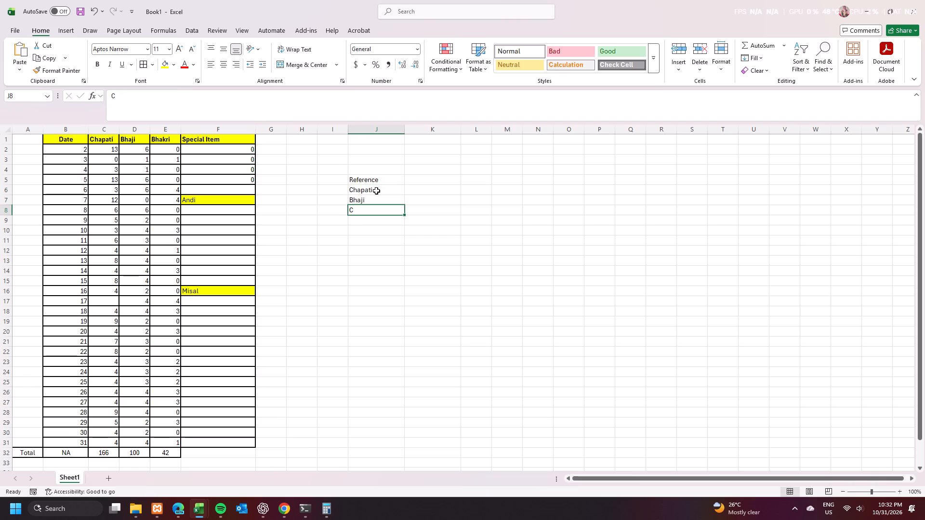
key(BackSpace)
text(Bhakri)
Add a Total column beside Reference with 166 for Chapati, 100 for Bhaji and 42 for Bhakri.
key(Up)
key(Up)
key(Up)
key(Right)
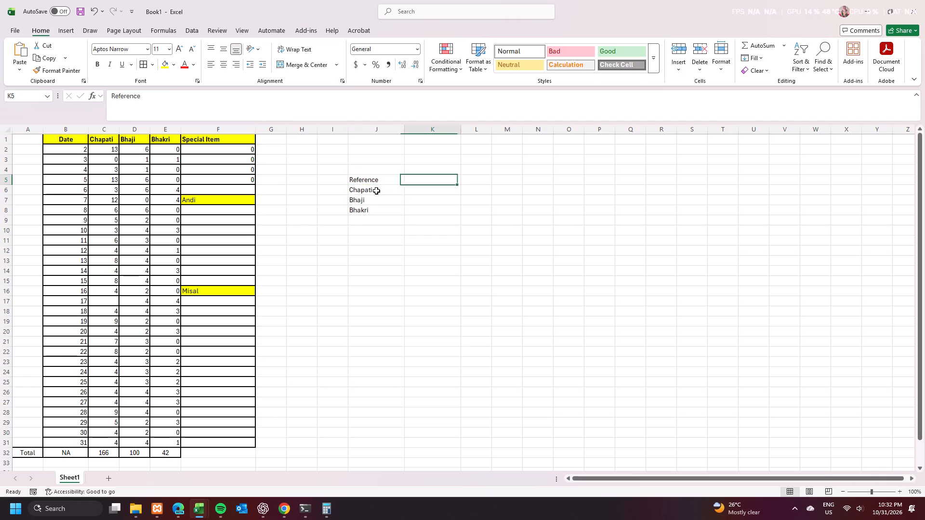
text(Total)
key(Down)
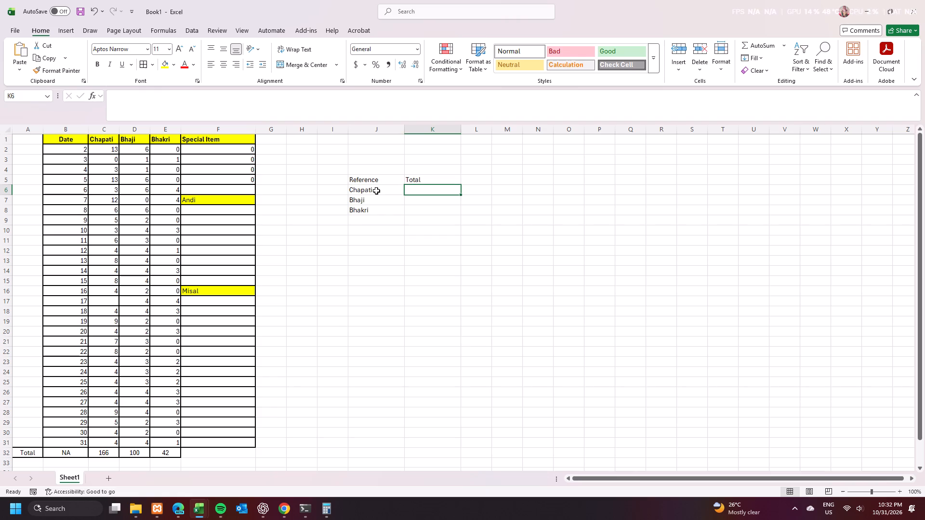
text(166)
key(Down)
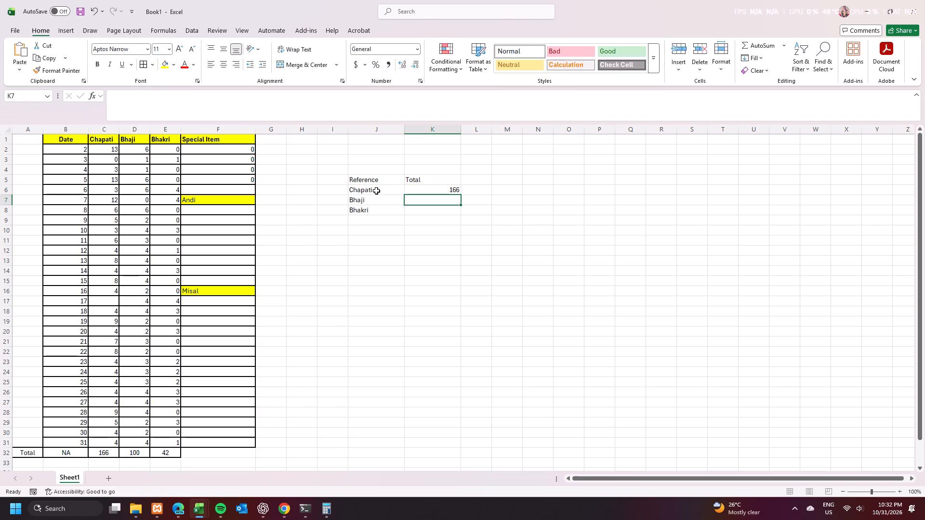
text(100)
key(Down)
text(42)
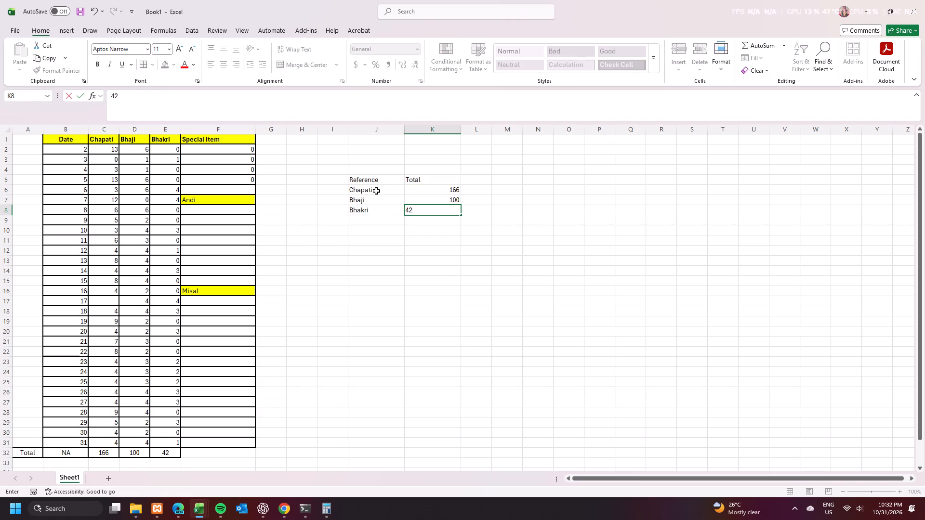
Add a Rate column beside Total with 8 for Chapati, 20 for Bhaji and 10 for Bhakri.
click(477, 181)
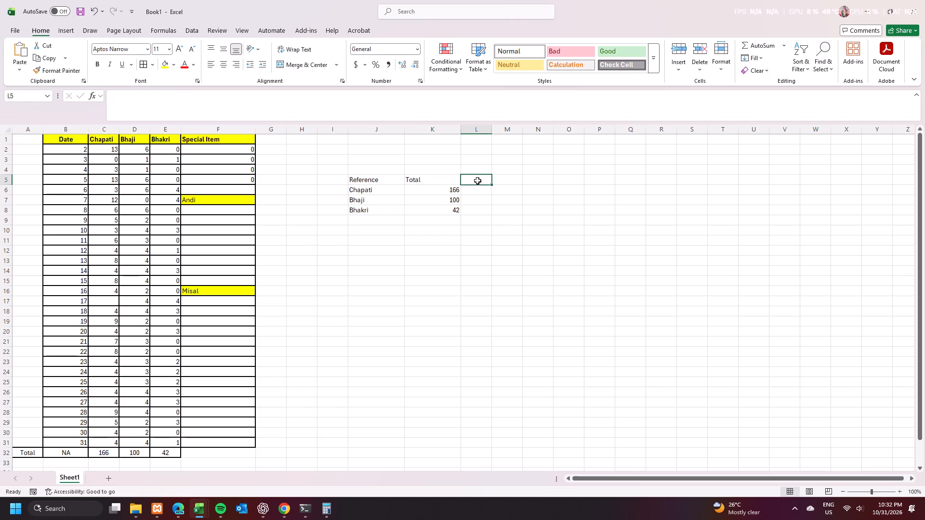
text(Rate)
key(Down)
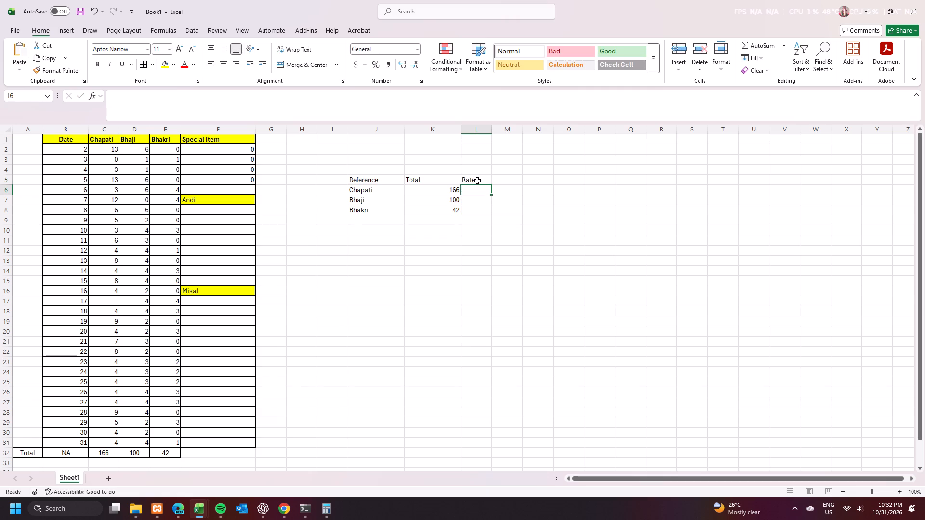
key(8)
key(Down)
text(20)
key(Down)
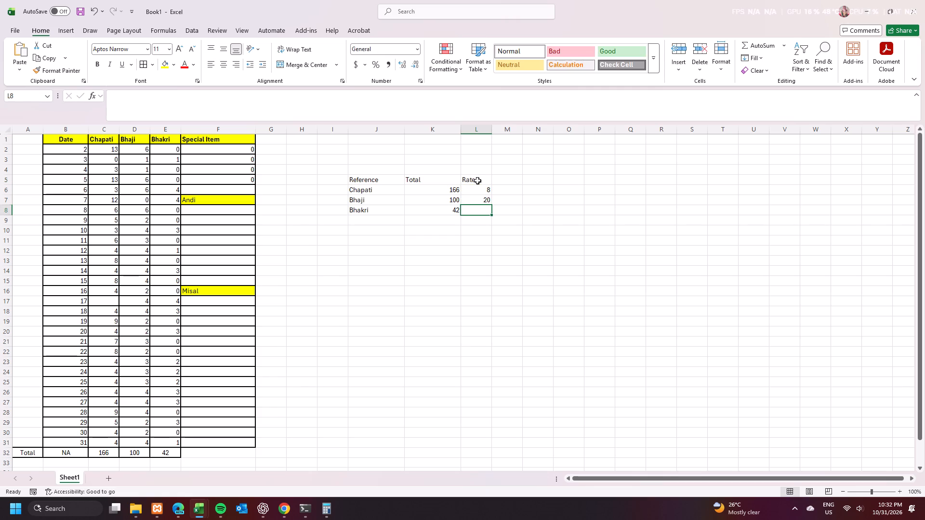
text(10)
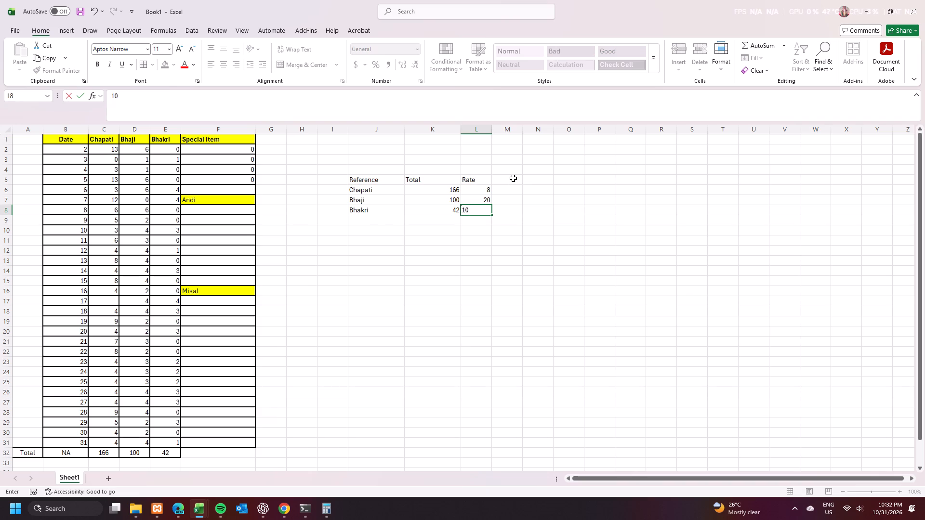
Enter the heading total in cell M5 beside Rate and widen column M slightly.
click(513, 178)
text(total)
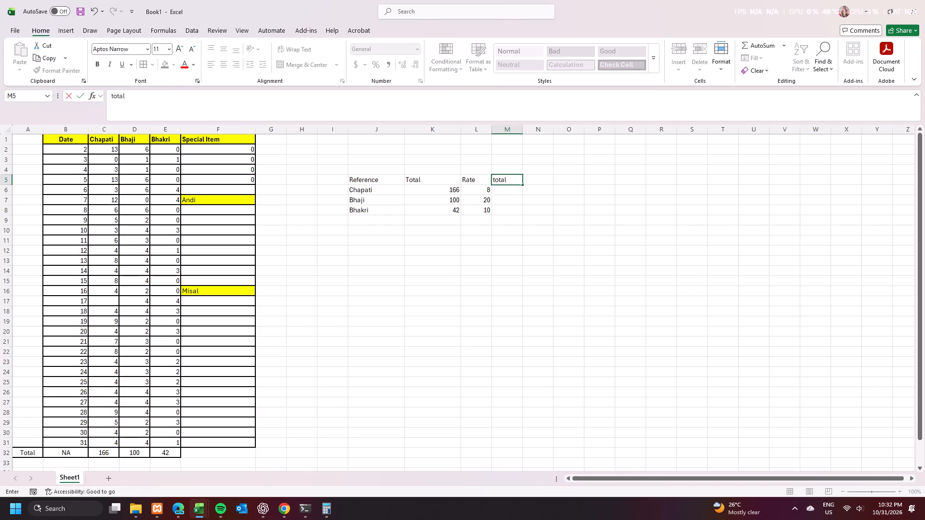
key(Down)
drag(526, 127, 539, 128)
Calculate Chapati's amount in M6 with the formula =K6*L6 and fill it down to the Bhaji and Bhakri rows.
key(equal)
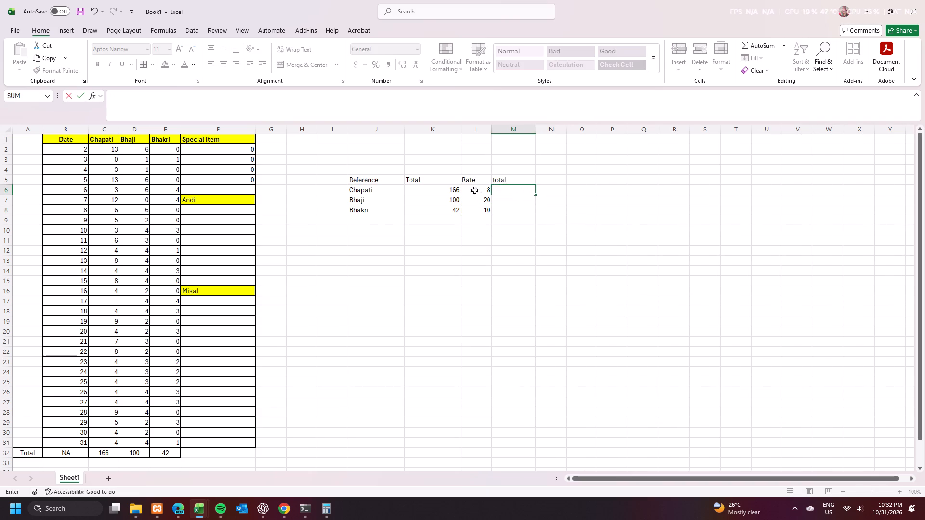
click(454, 190)
key(asterisk)
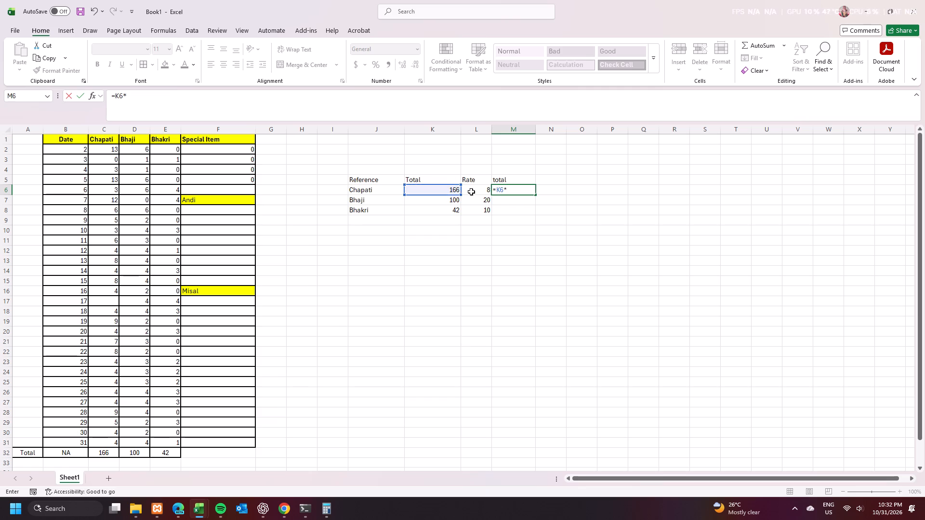
click(477, 191)
key(Return)
click(526, 186)
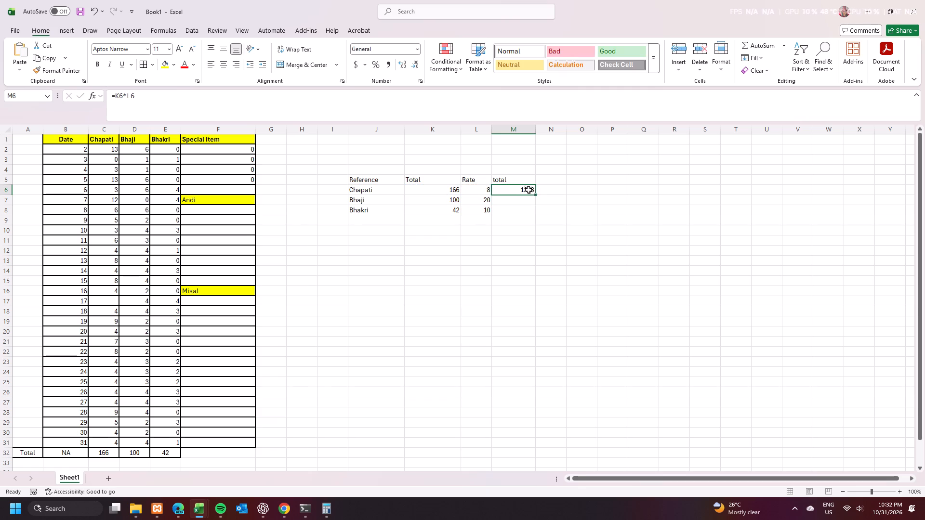
drag(536, 194, 530, 215)
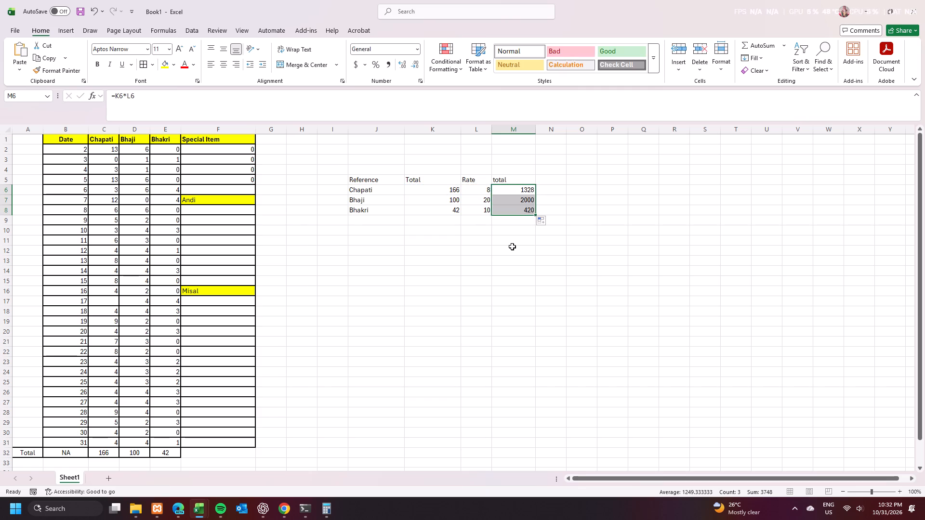
Enter Special Item(Andi+Misal) as the fourth item under Reference, below Bhakri.
click(355, 221)
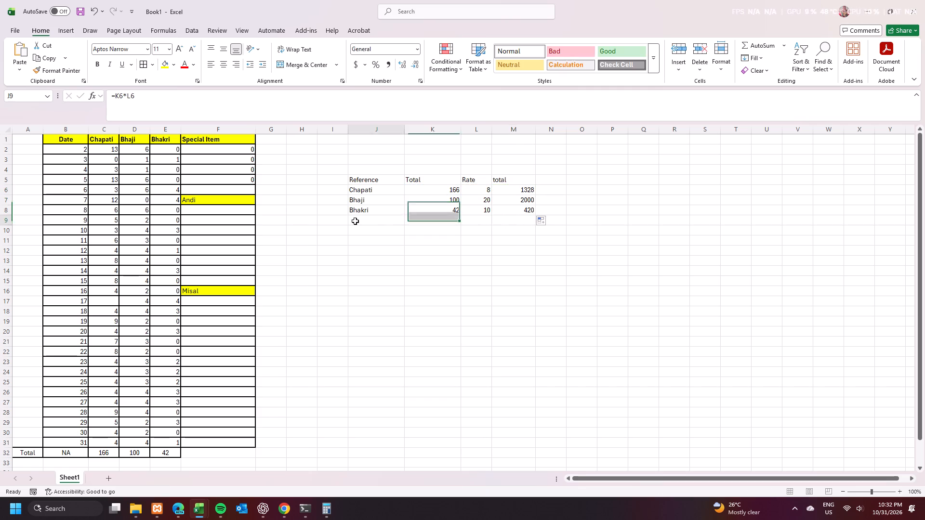
text(Speic)
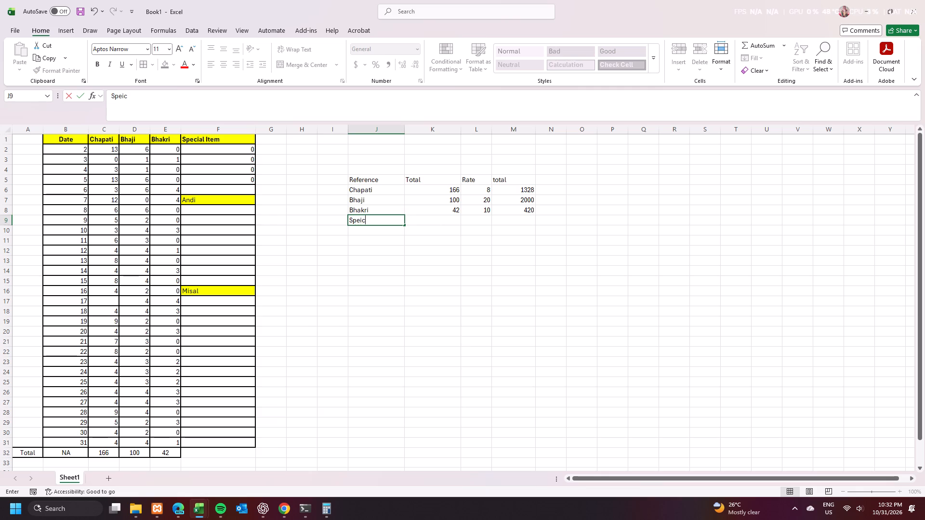
key(BackSpace)
key(BackSpace)
key(BackSpace)
key(BackSpace)
key(BackSpace)
text(Special Itm)
key(BackSpace)
key(e)
key(m)
key(shift+parenleft)
text(Andit)
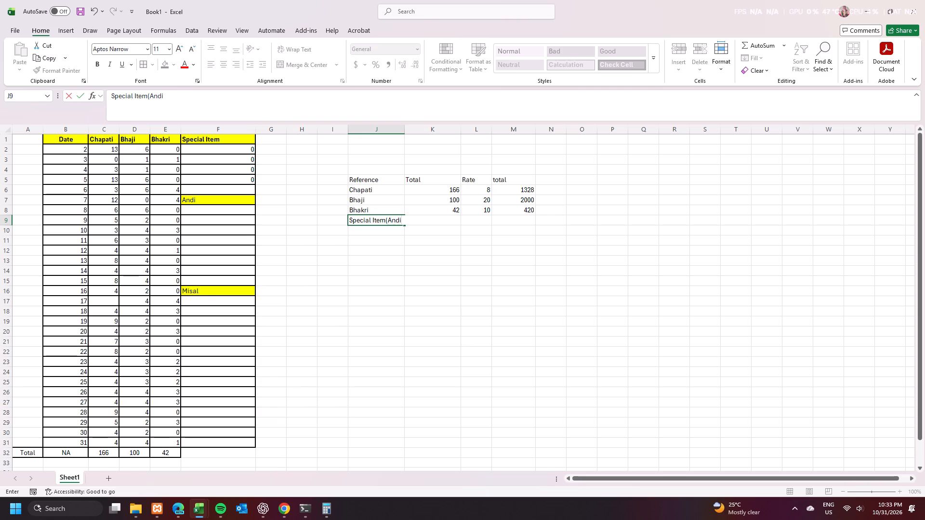
key(BackSpace)
text(+Misal)
key(shift+parenright)
Widen column J so the full Special Item(Andi+Misal) label fits.
click(400, 128)
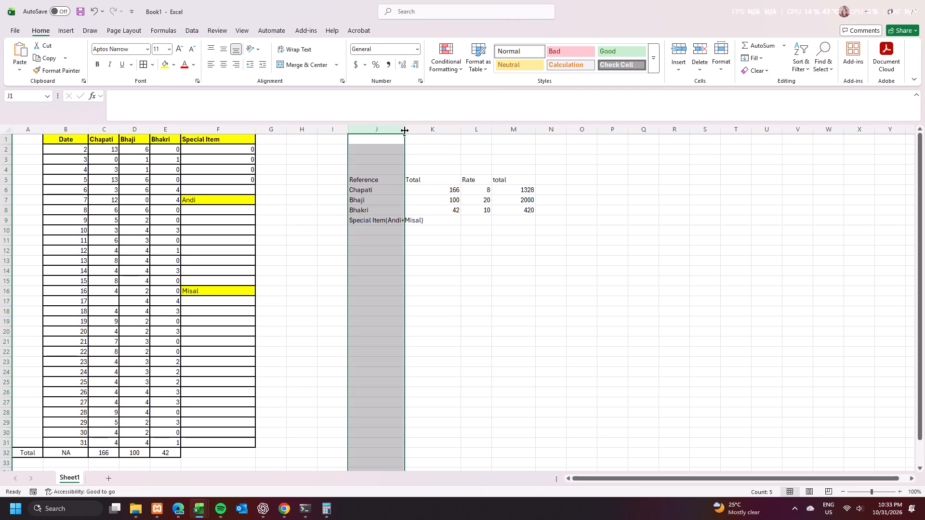
drag(405, 130, 426, 141)
Enter 160 as the special item's amount in cell M9.
click(543, 216)
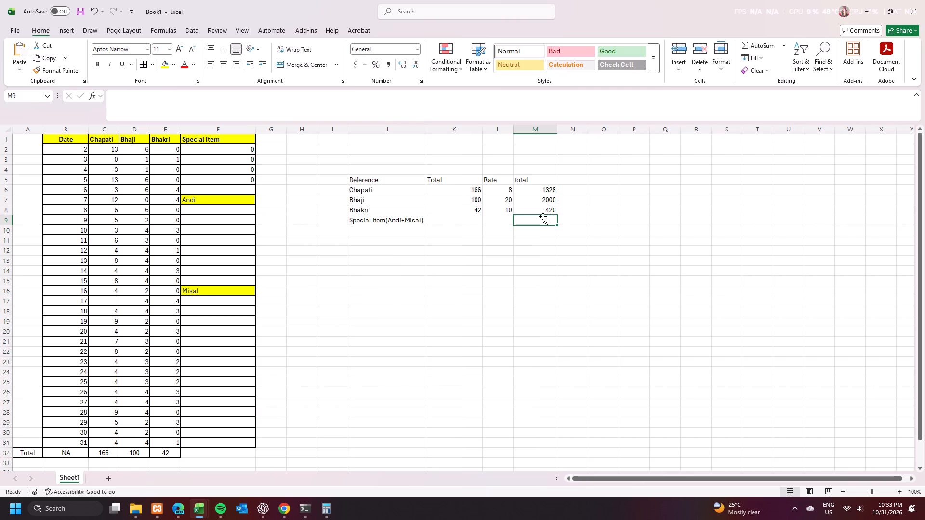
text(160)
click(529, 261)
Sum the four amounts in column M and enter the grand total 3908 Rs in cell M10 below them.
drag(551, 191, 551, 198)
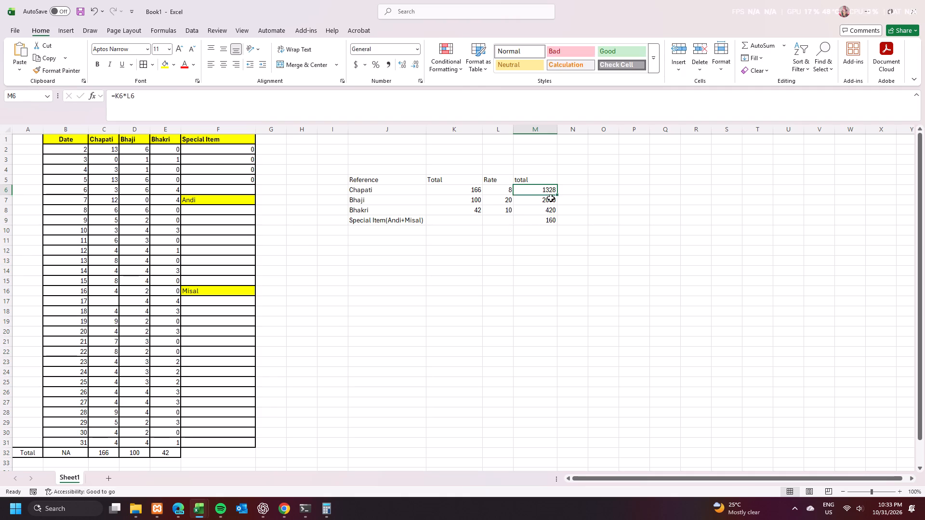
drag(551, 198, 550, 217)
click(531, 231)
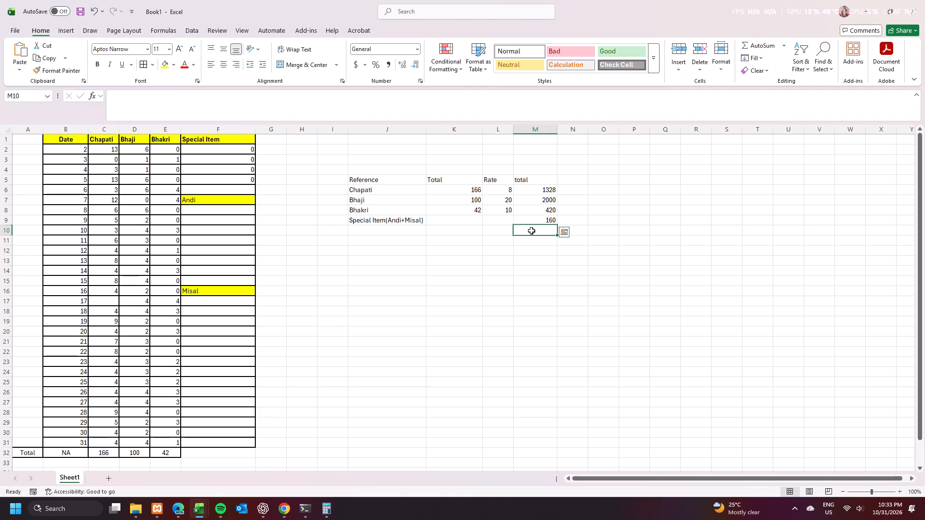
text(3908)
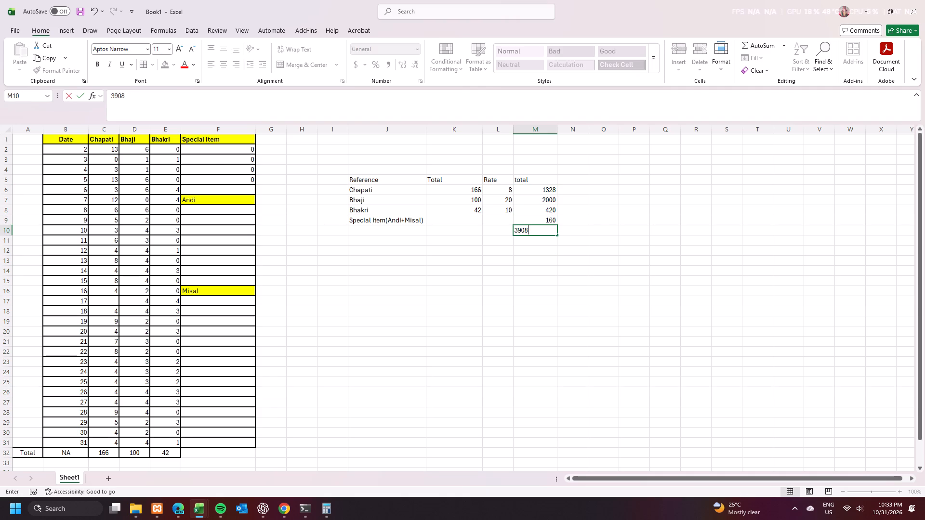
key(space)
text(Rs)
click(481, 297)
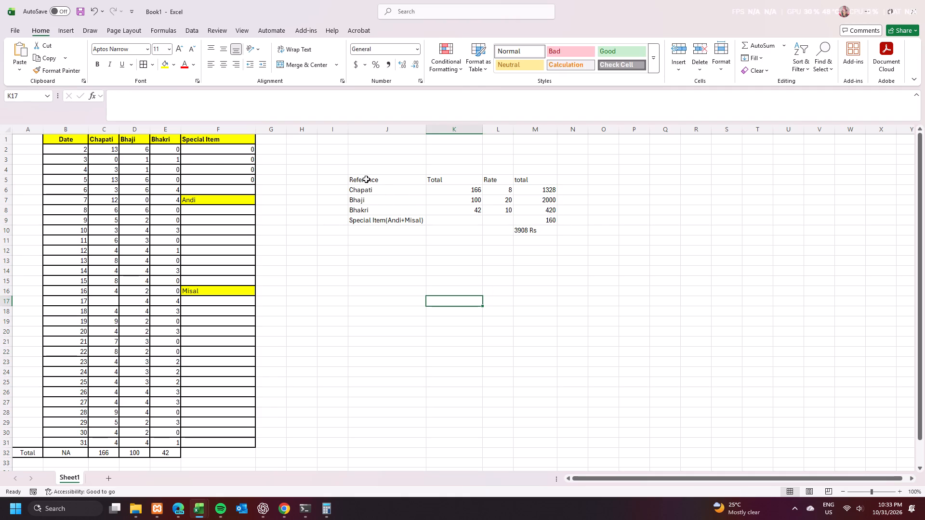
Center the contents of the summary table J5:M10 horizontally and vertically.
drag(364, 178, 542, 233)
click(226, 59)
click(226, 47)
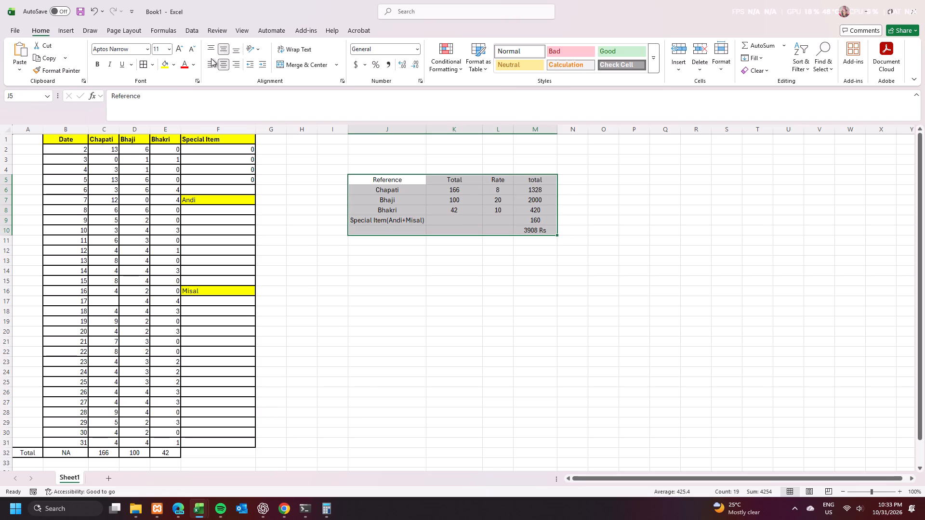
Apply outline and inside borders in a thicker solid line to the summary table J5:M10.
click(153, 67)
click(184, 349)
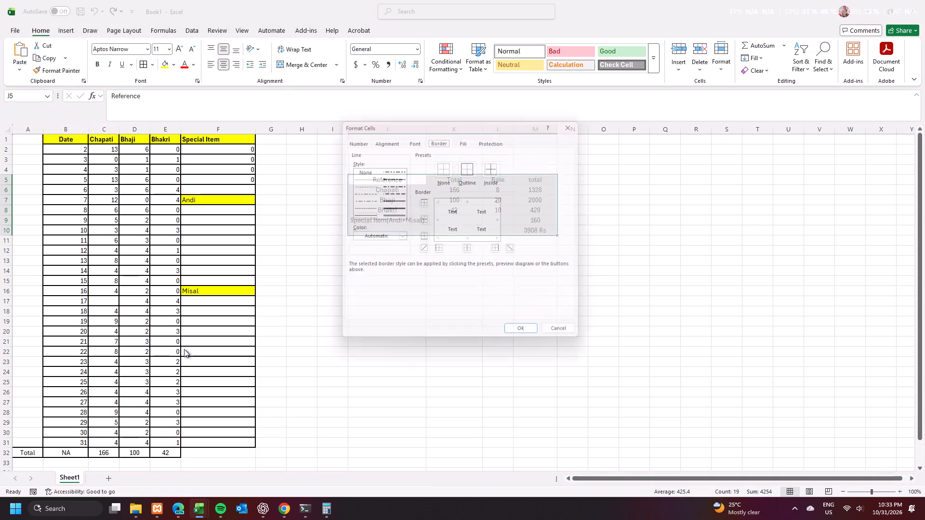
click(389, 199)
click(473, 167)
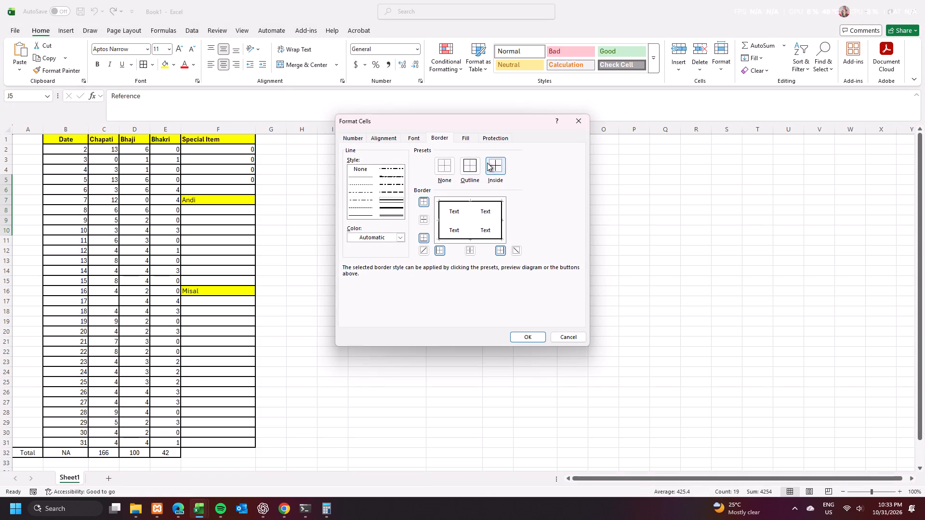
click(498, 163)
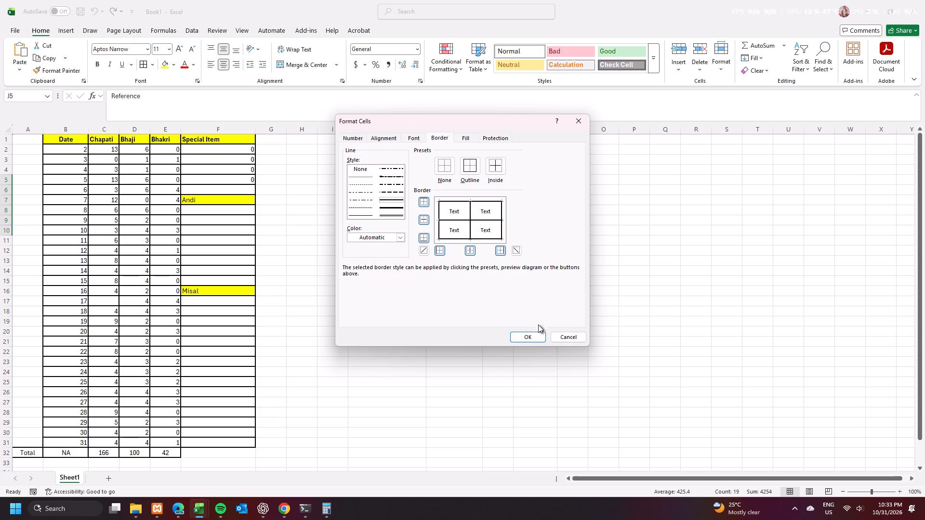
click(538, 334)
click(477, 270)
Merge and center the blank cells J10:L10 in the grand total row and K9:L9 in the special item row.
drag(503, 232, 382, 232)
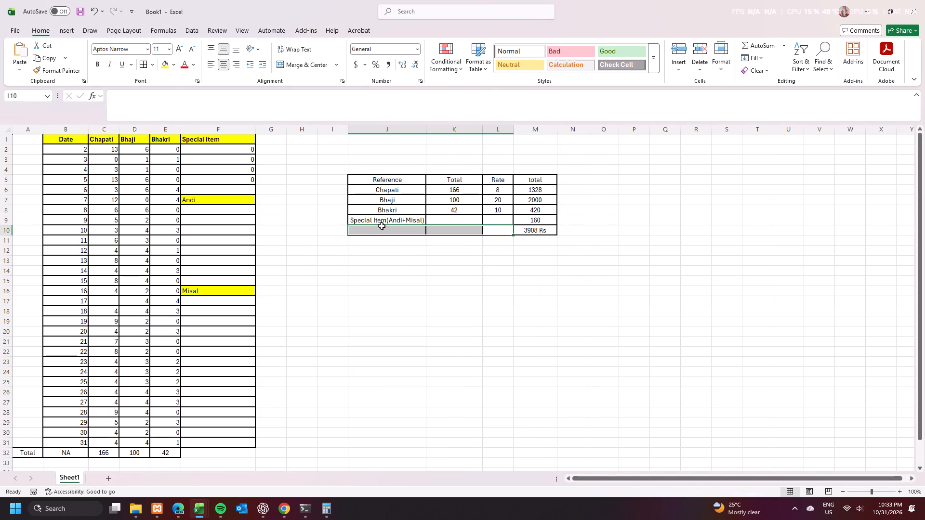
click(306, 66)
click(432, 280)
drag(496, 220, 459, 220)
click(296, 65)
click(560, 371)
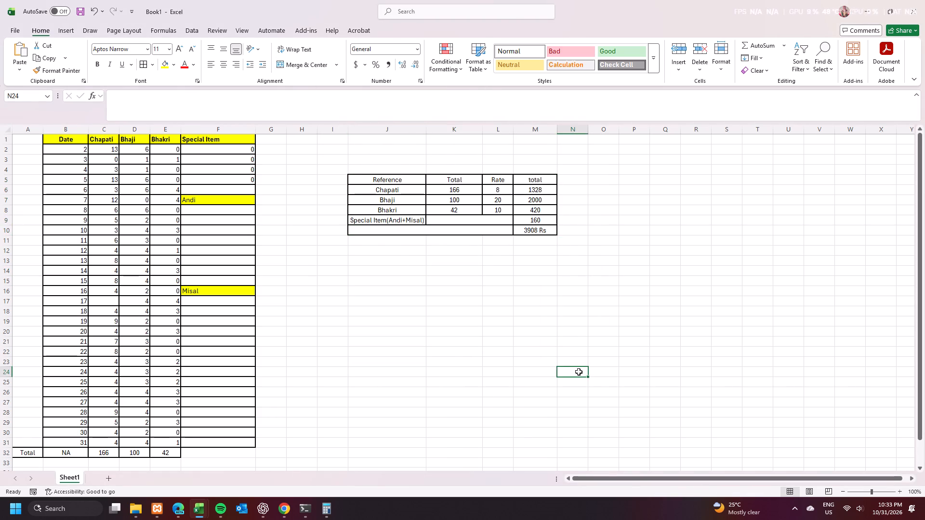
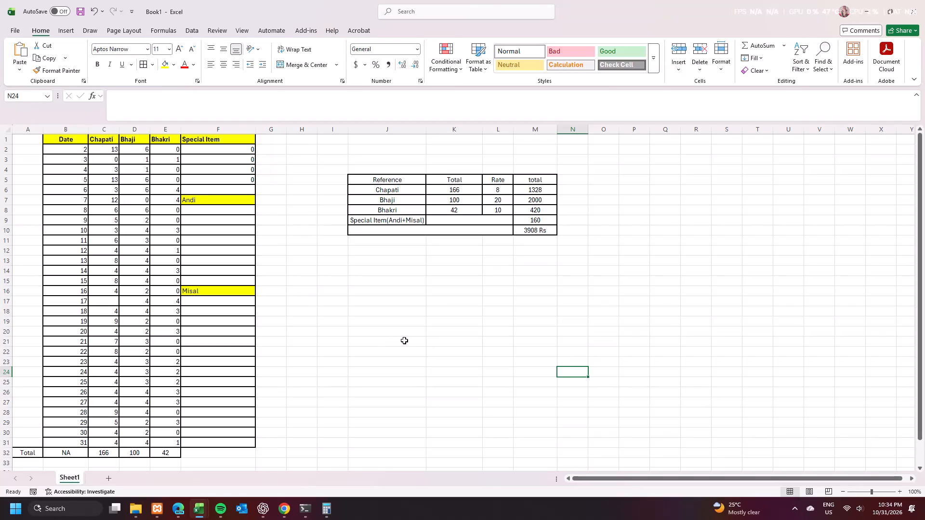
Capture a rectangular screenshot of the sheet area covering the daily entries table and the summary table.
scroll(404, 340, up, 1)
key(Print)
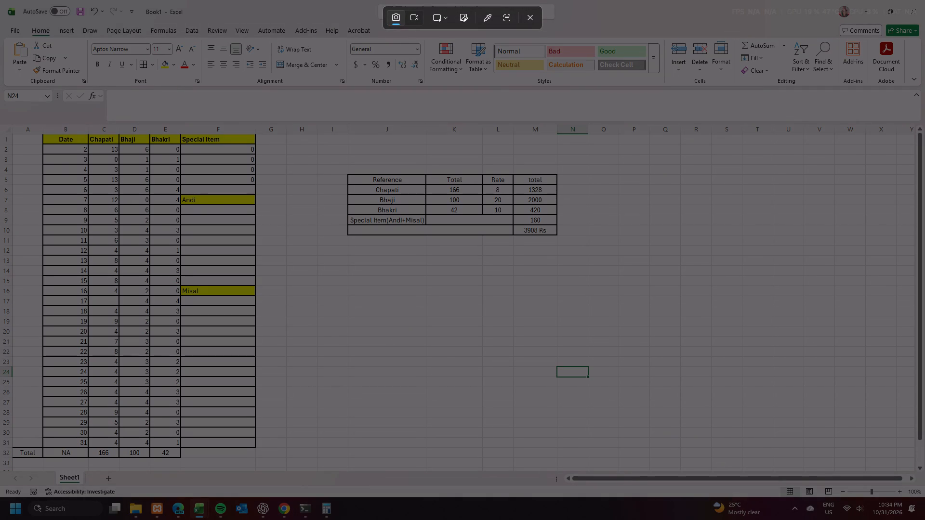
drag(10, 133, 555, 471)
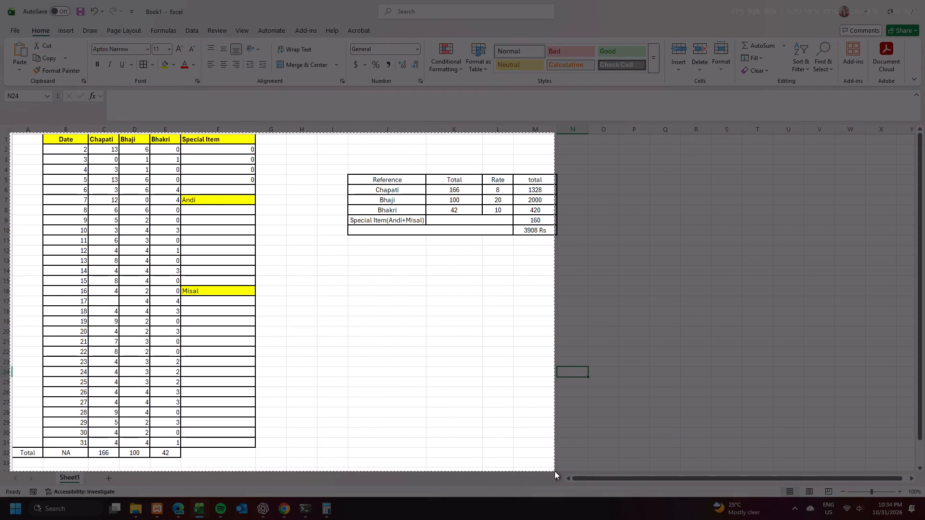